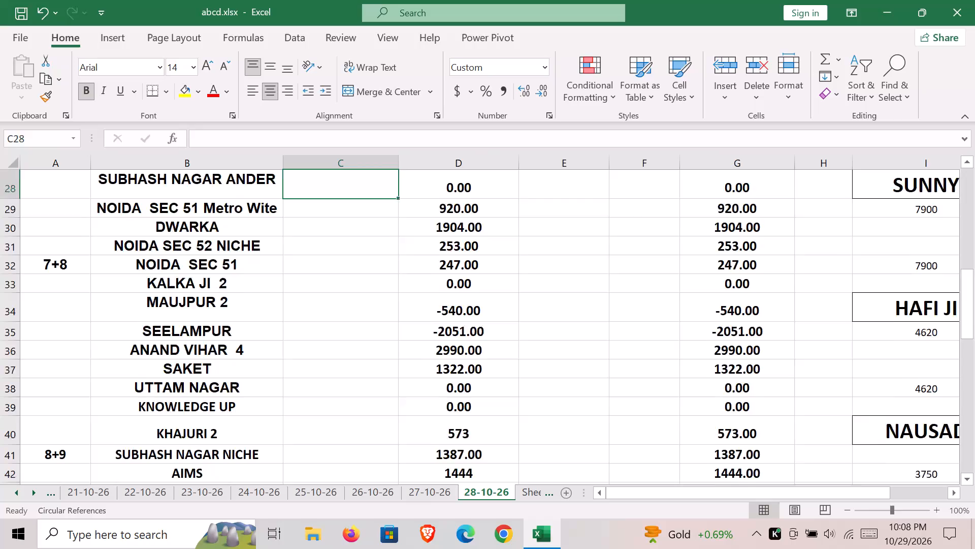
Enter 1015 in column C of the KAROL BAGH OTHER row (C9) on the 28-10-26 sheet.
key(Up)
key(Up)
key(Up)
key(Up)
key(Up)
key(Up)
key(Up)
key(Up)
key(Up)
key(Up)
key(Up)
key(Up)
key(Up)
key(Up)
key(Up)
key(Up)
key(Up)
key(Up)
key(Up)
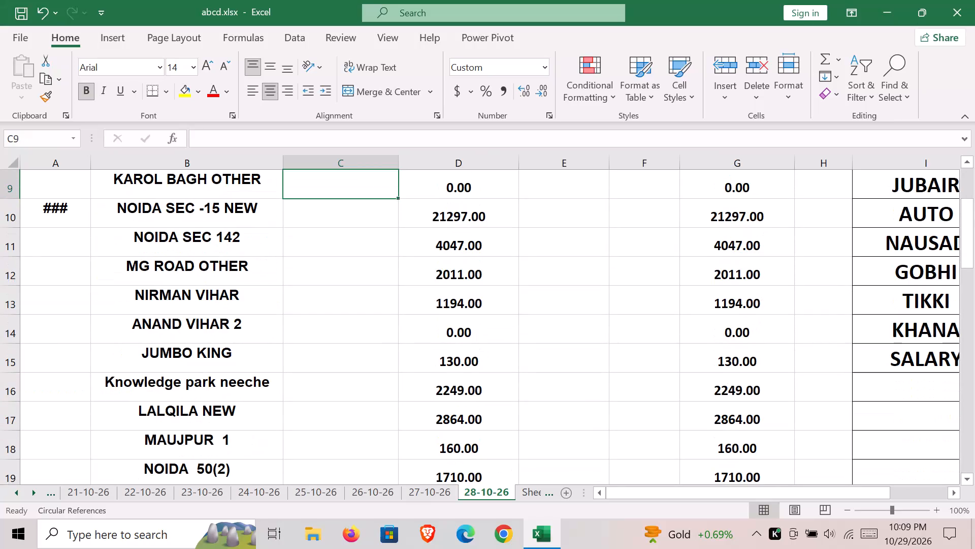
text(1015)
key(Down)
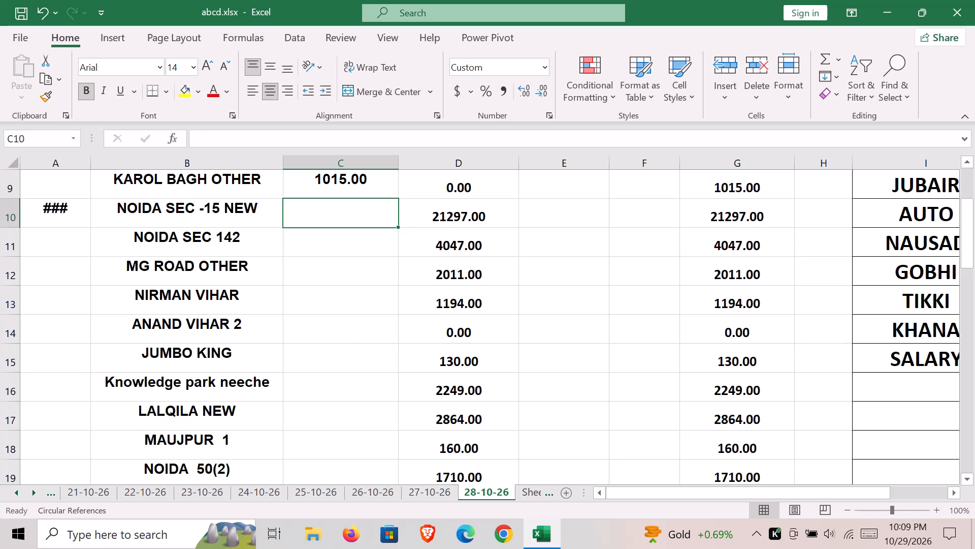
Enter 1669 in column C of the NOIDA SEC 142 row (C11).
key(Down)
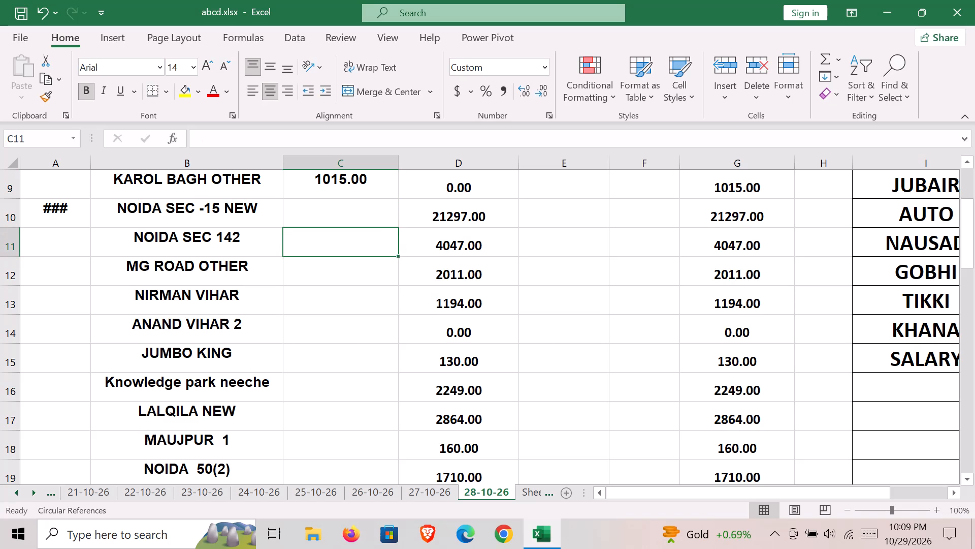
text(1669)
key(Down)
key(Right)
key(Down)
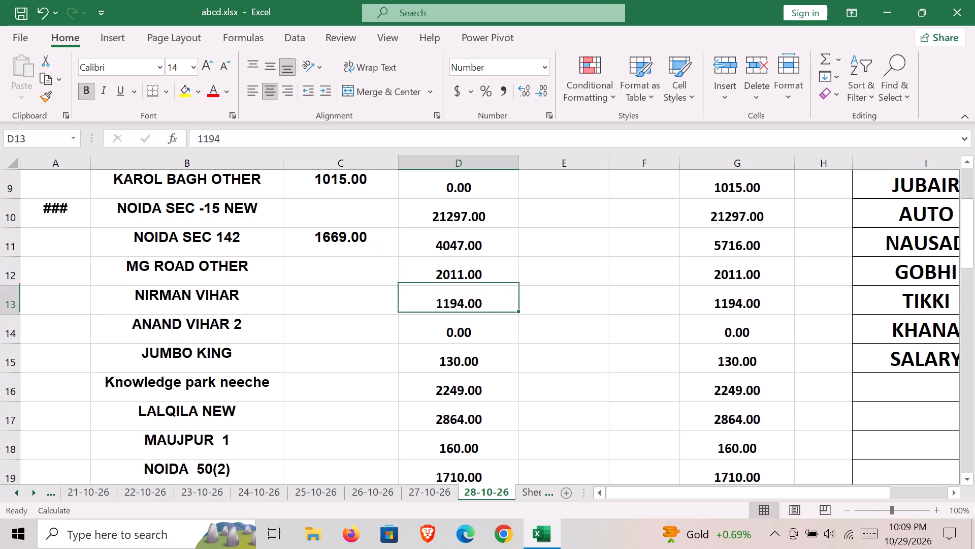
key(Left)
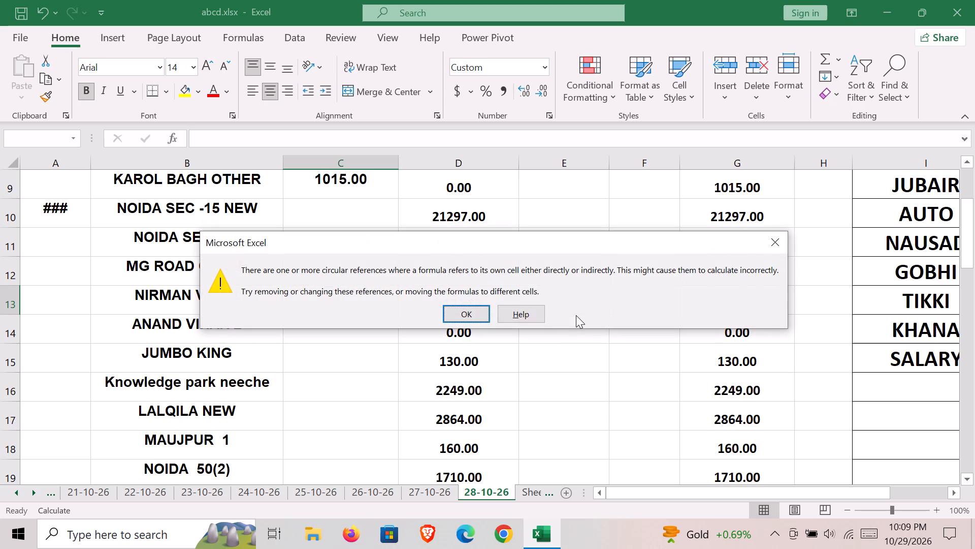
key(Down)
key(Down)
key(Down)
key(Down)
key(Down)
key(Down)
key(Down)
click(779, 243)
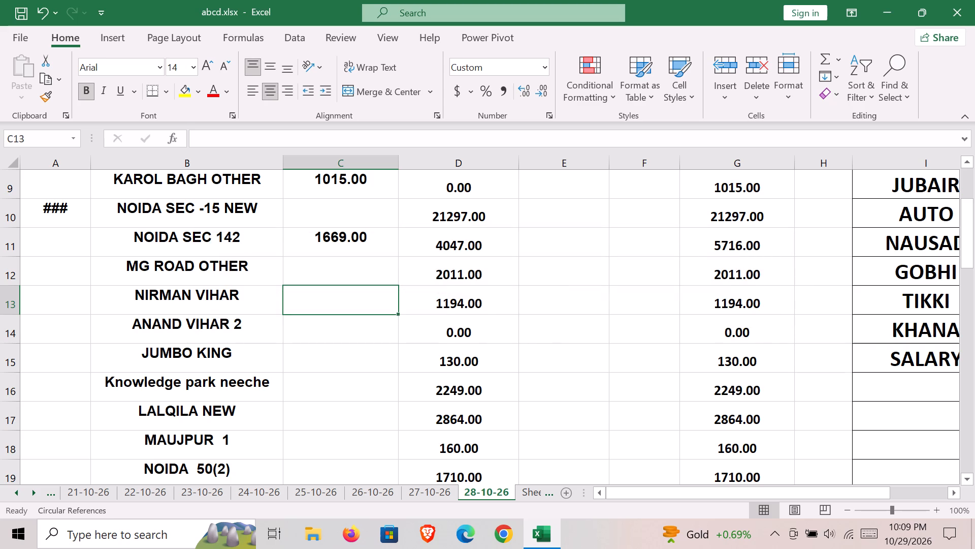
Enter 780 in column C of the ANAND VIHAR 4 row (C36).
key(Down)
key(Down)
key(Down)
key(Down)
key(Down)
key(Down)
key(Down)
key(Down)
key(Down)
key(Down)
key(Down)
key(Down)
key(Down)
key(Down)
key(Down)
key(Down)
key(Down)
key(Down)
key(Down)
key(Down)
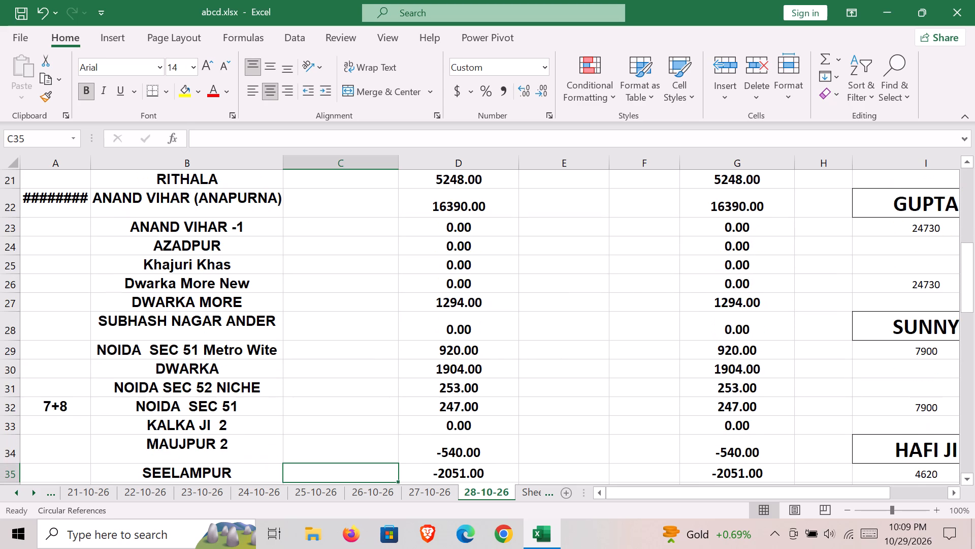
key(Down)
key(Down)
key(Down)
key(Down)
key(Up)
key(Up)
key(Up)
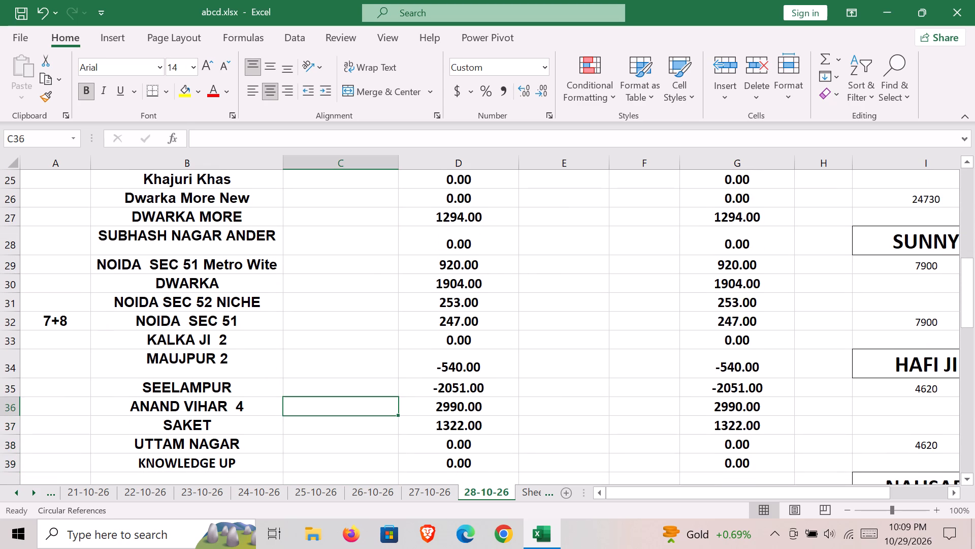
text(780)
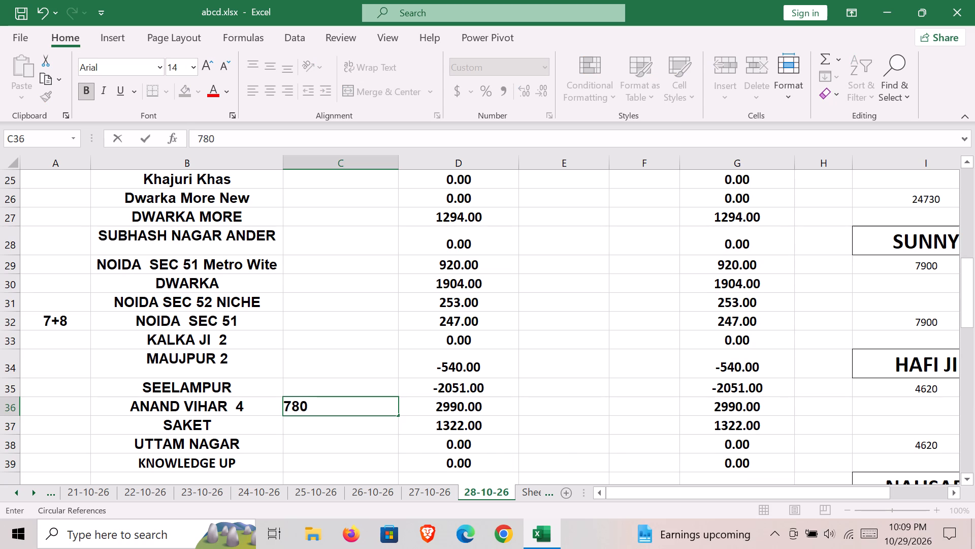
key(Down)
Enter 786 in column C of the UTTAM NAGAR row (C38).
key(Down)
text(786)
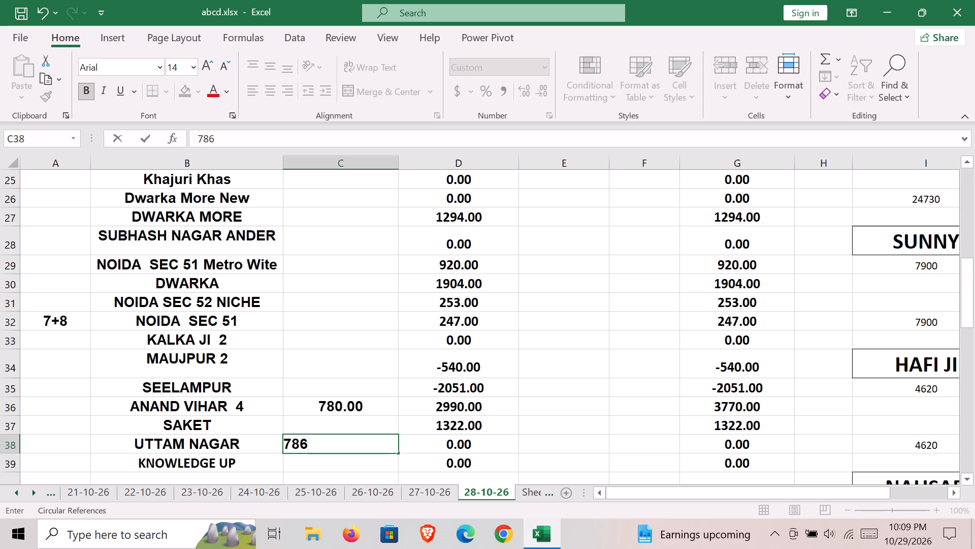
key(Up)
Enter 1322 in column C of the SHIV VIHAR OTHER row (C20).
key(Up)
key(Up)
key(Up)
key(Up)
key(Up)
key(Up)
key(Up)
key(Up)
key(Up)
key(Up)
key(Up)
key(Up)
key(Up)
key(Up)
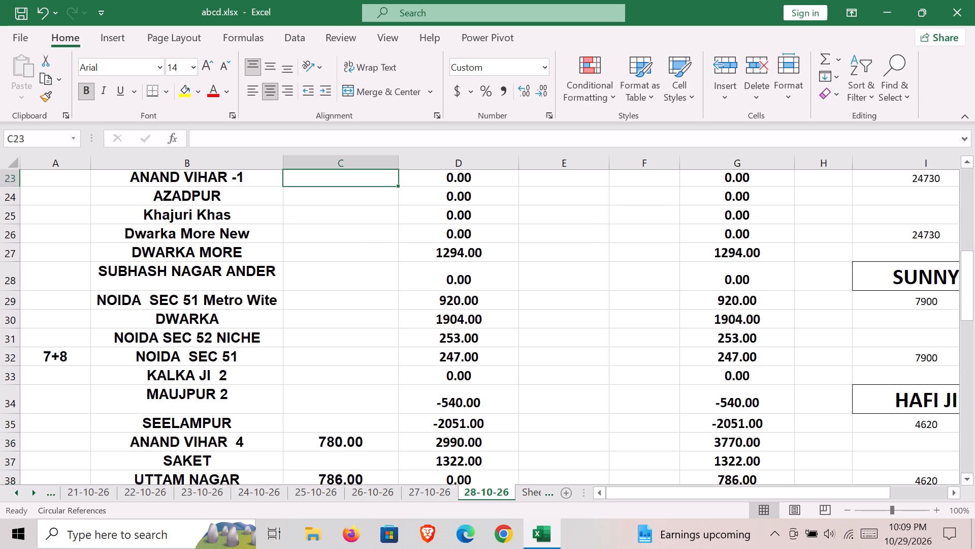
key(Up)
key(Up)
key(Up)
key(Up)
key(Down)
text(1322)
key(Up)
Enter 998 in column C of the NOIDA SEC -15 NEW row (C10).
key(Up)
key(Up)
key(Up)
key(Up)
key(Up)
key(Up)
key(Up)
key(Up)
key(Up)
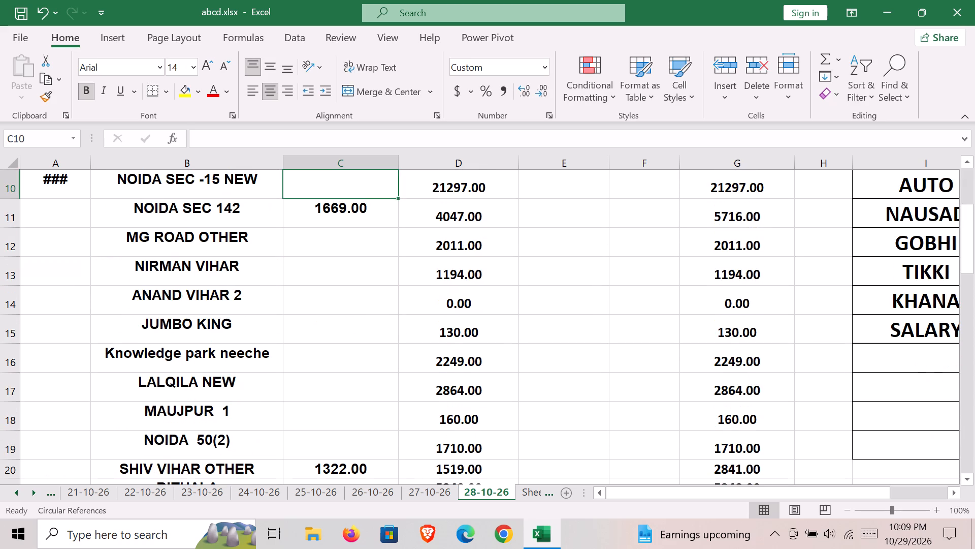
key(Down)
key(Down)
key(Up)
key(Up)
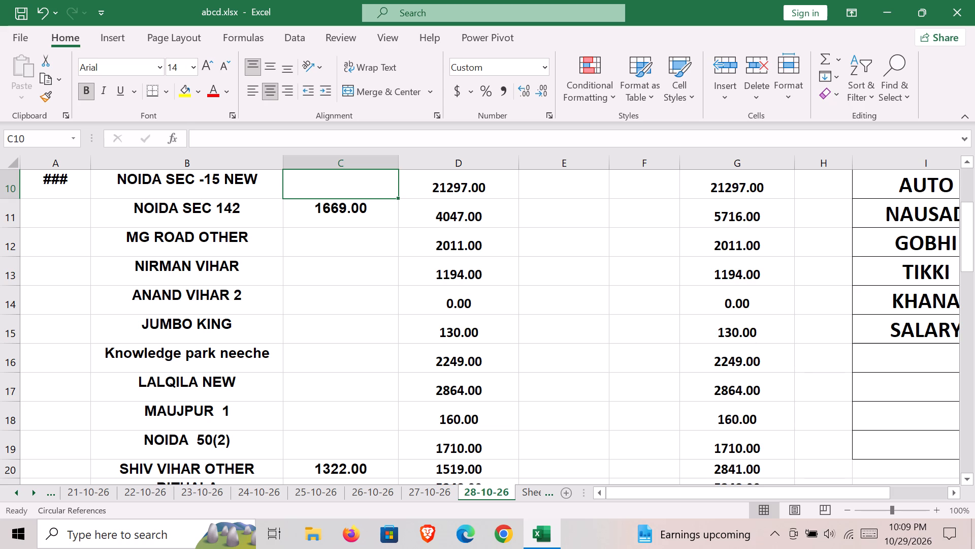
text(998)
key(Down)
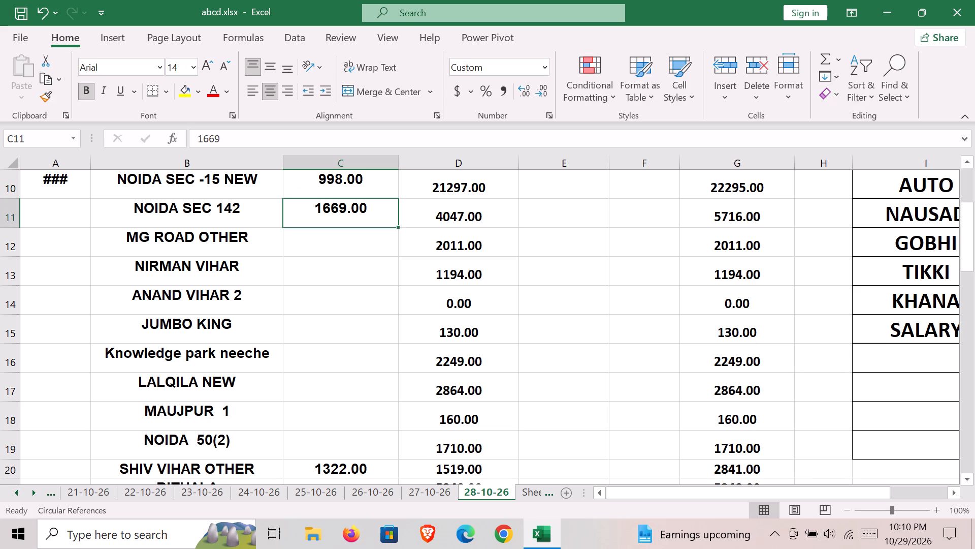
Enter 328 in column C of the SUBHASH NAGAR NICHE row (C41).
key(Down)
key(Down)
key(Down)
key(Down)
key(Down)
key(Down)
key(Down)
key(Down)
key(Down)
key(Down)
key(Down)
key(Down)
key(Down)
key(Down)
key(Down)
key(Down)
key(Down)
key(Down)
key(Down)
key(Down)
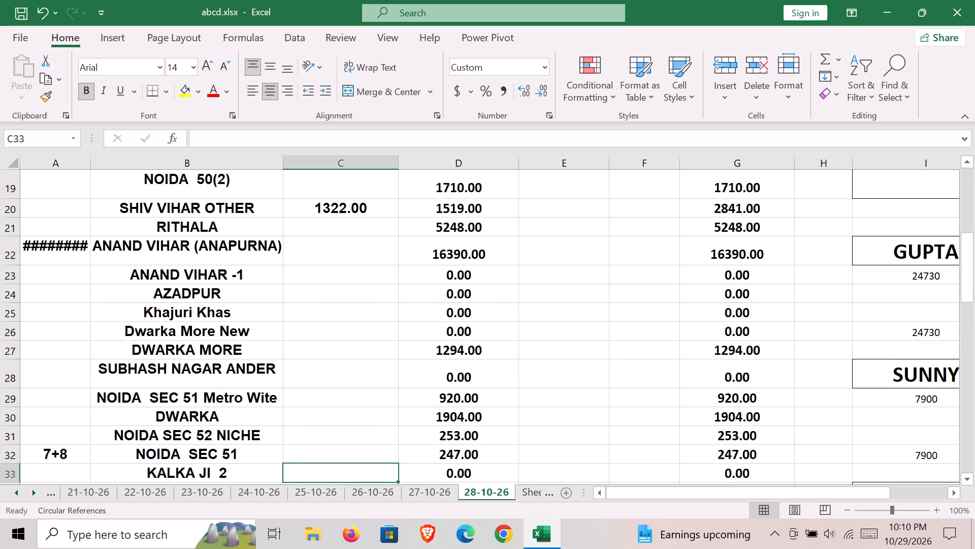
key(Up)
key(Up)
key(Up)
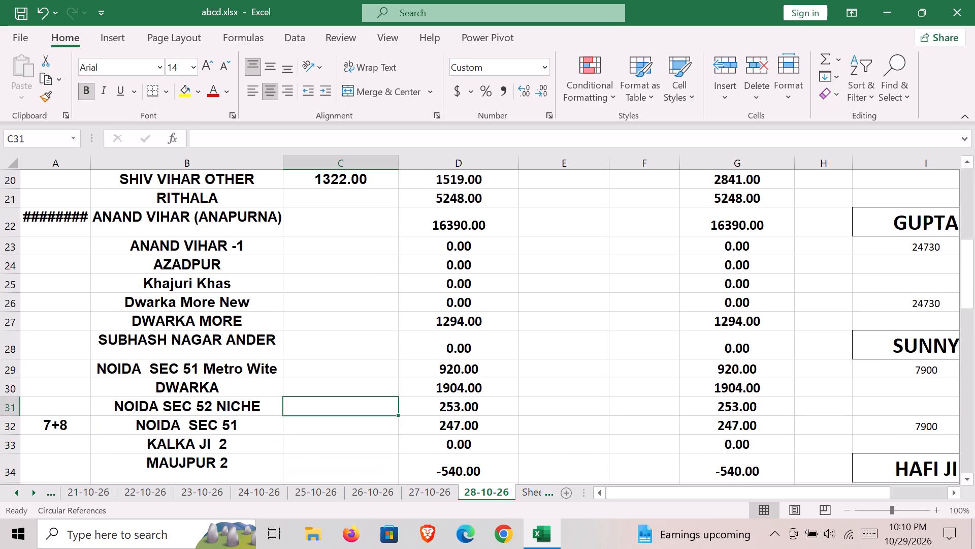
key(Down)
key(Down)
key(Down)
key(Down)
key(Down)
key(Down)
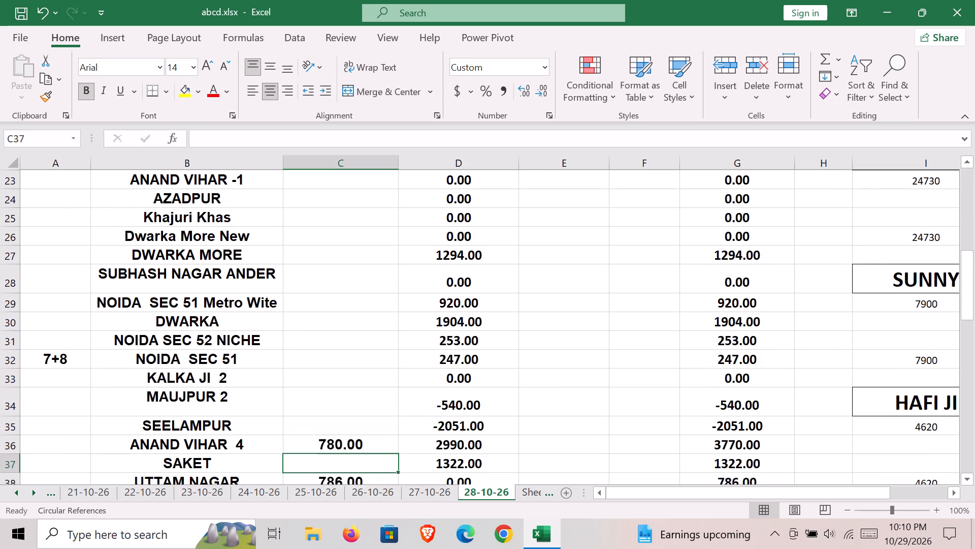
key(Down)
key(Down)
key(Down)
key(Down)
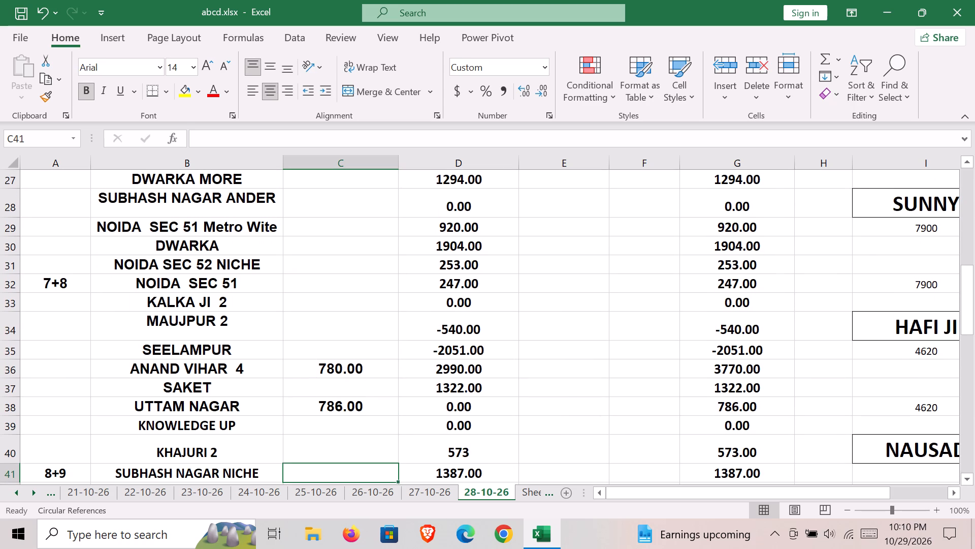
text(328)
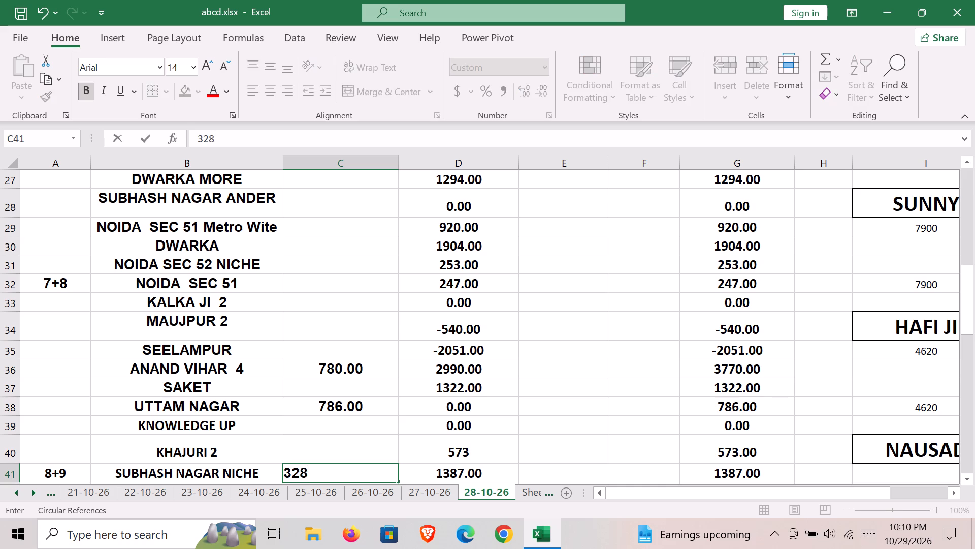
key(Up)
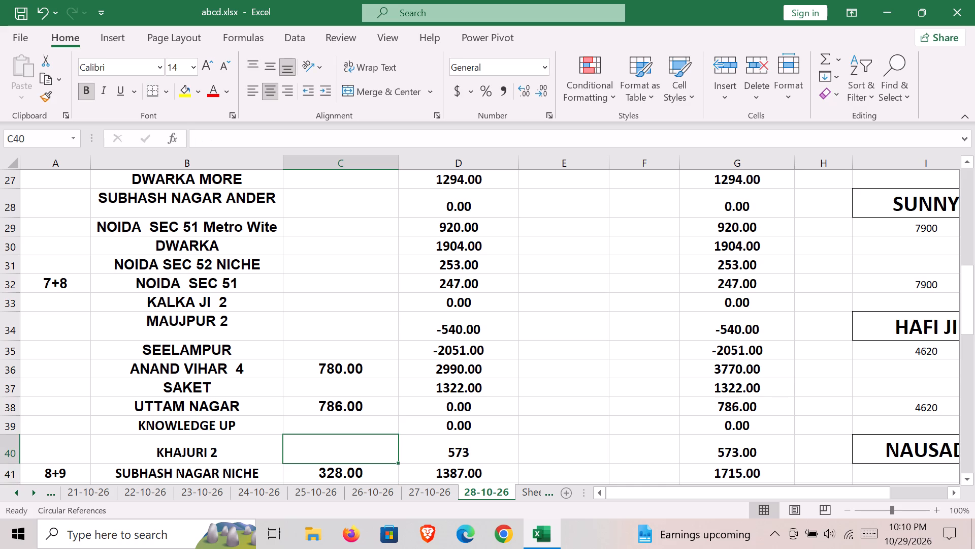
Enter 1182 in column C of the Knowledge park neeche row (C16).
key(Up)
key(Up)
key(Up)
key(Up)
key(Up)
key(Up)
key(Up)
key(Up)
key(Up)
key(Up)
key(Up)
key(Up)
key(Up)
key(Up)
key(Up)
key(Up)
key(Up)
key(Up)
key(Up)
key(Up)
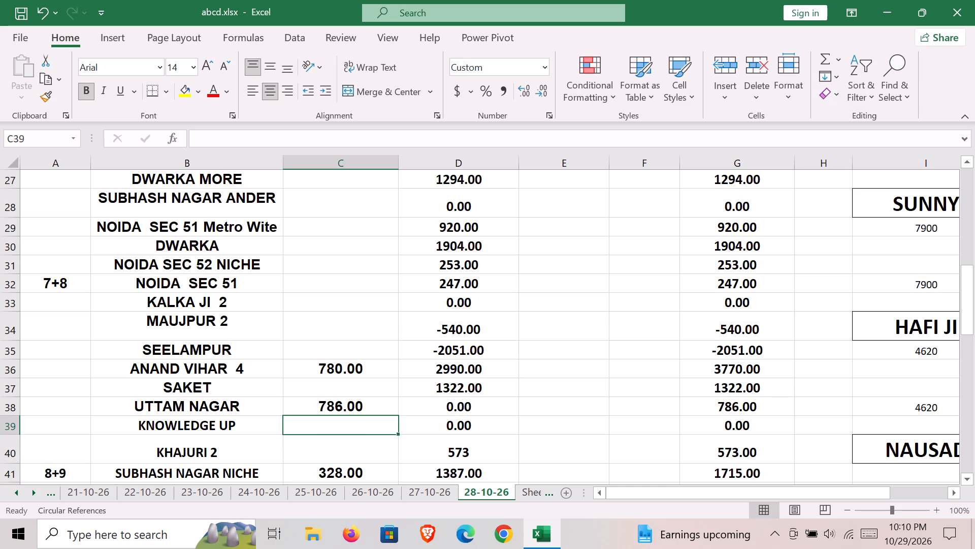
key(Down)
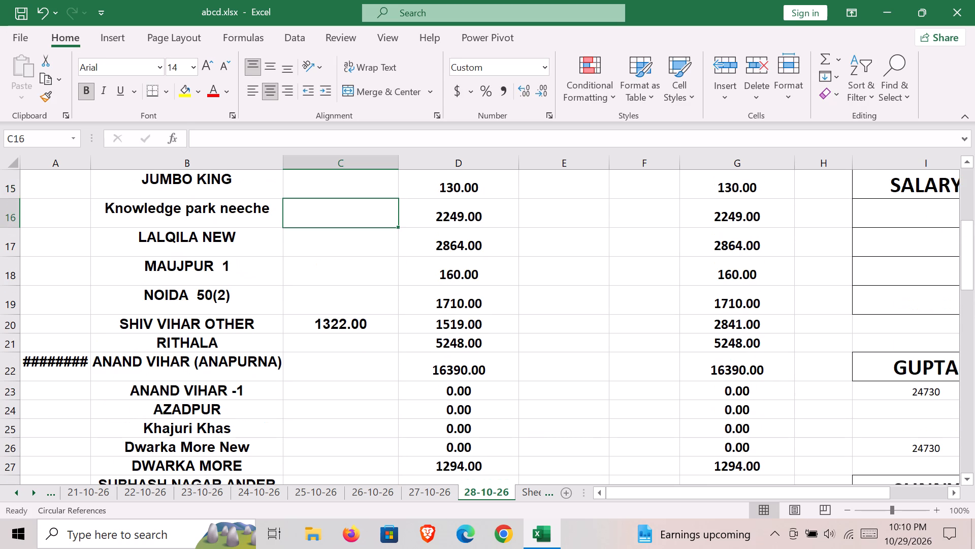
text(1182)
key(Down)
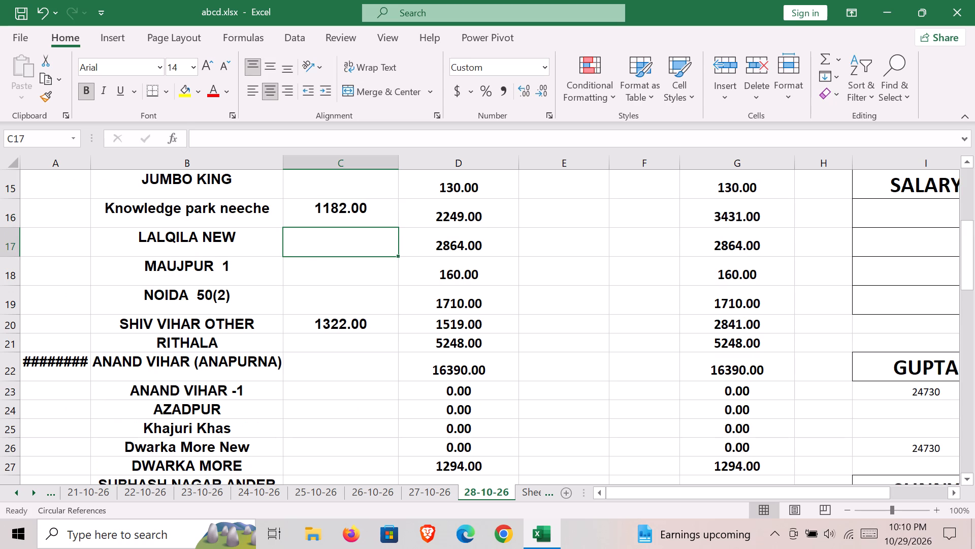
Enter 1553 in column C of the RITHALA row (C21).
key(Down)
key(Down)
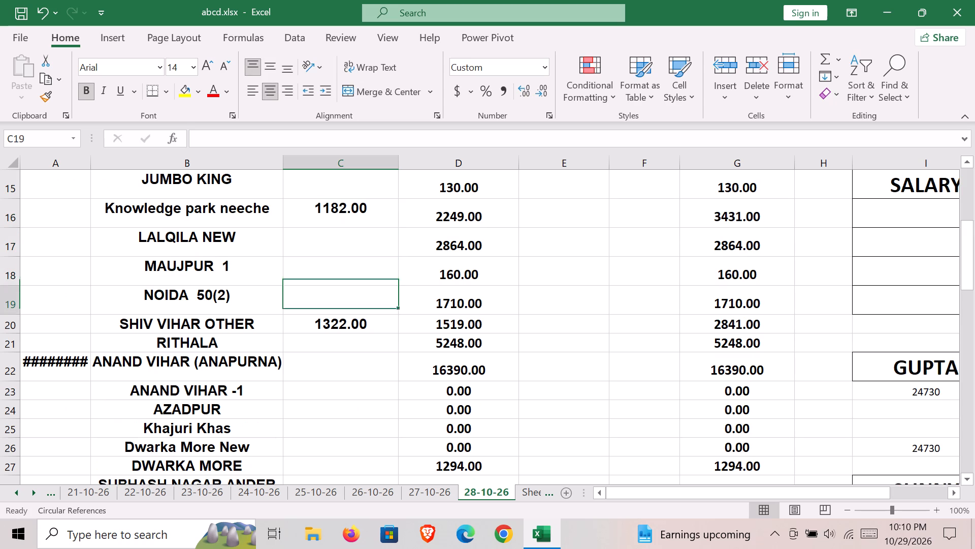
key(Down)
key(Down)
text(1553)
key(Down)
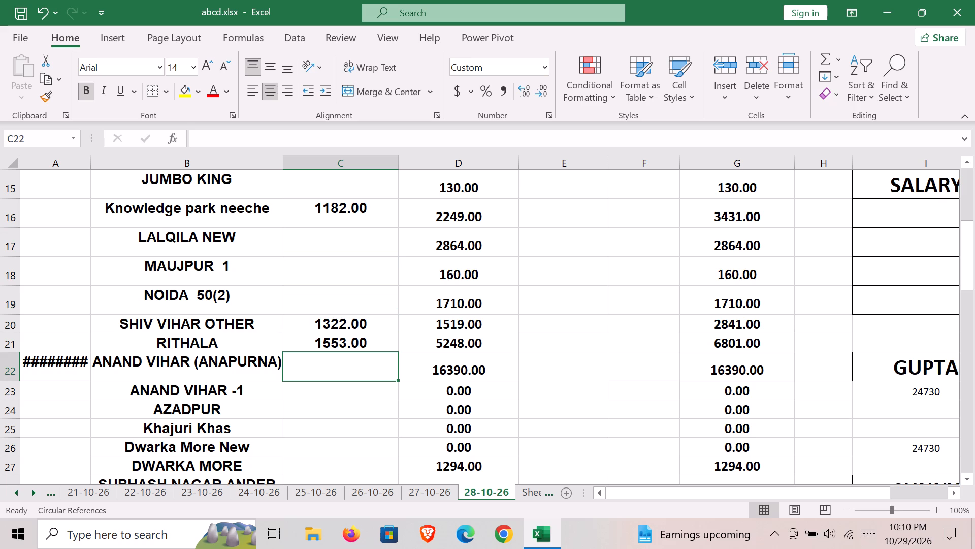
Enter 350 in column C of the NOIDA 50(2) row (C19).
key(Up)
key(Up)
key(Up)
text(350)
key(Down)
Enter 1706 in column C of the NOIDA SEC 52 NICHE row (C31).
key(Down)
key(Down)
key(Down)
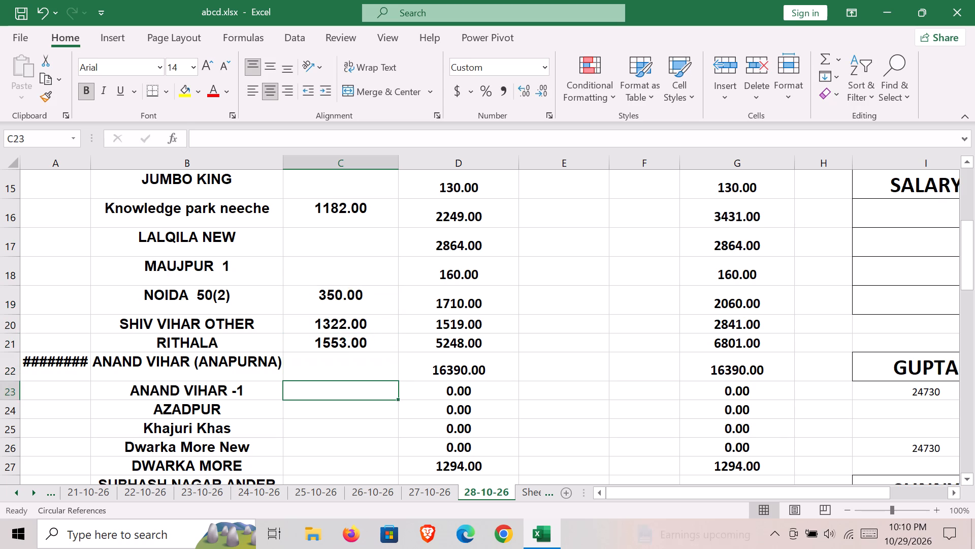
key(Down)
key(Down)
key(Down)
key(Down)
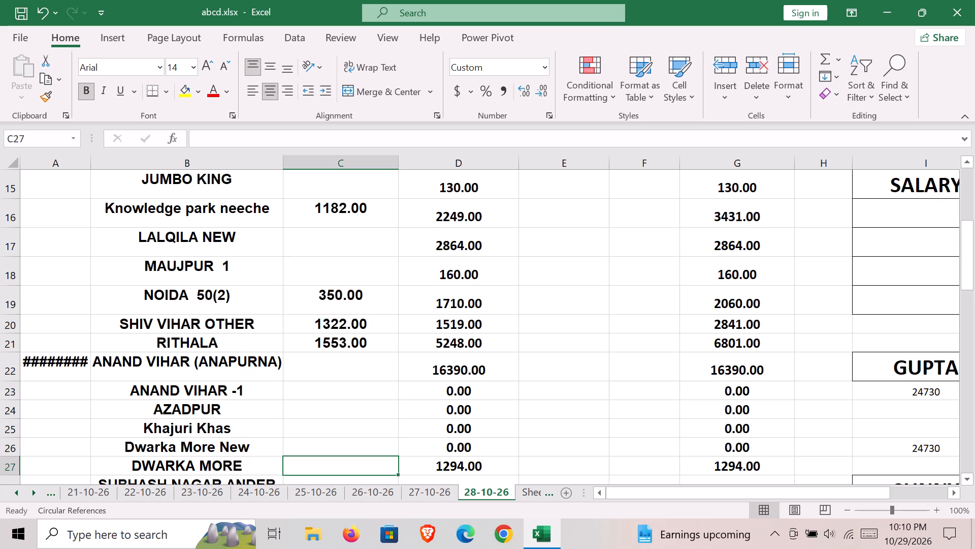
key(Up)
key(Down)
key(Down)
key(Down)
key(Down)
key(Down)
key(Down)
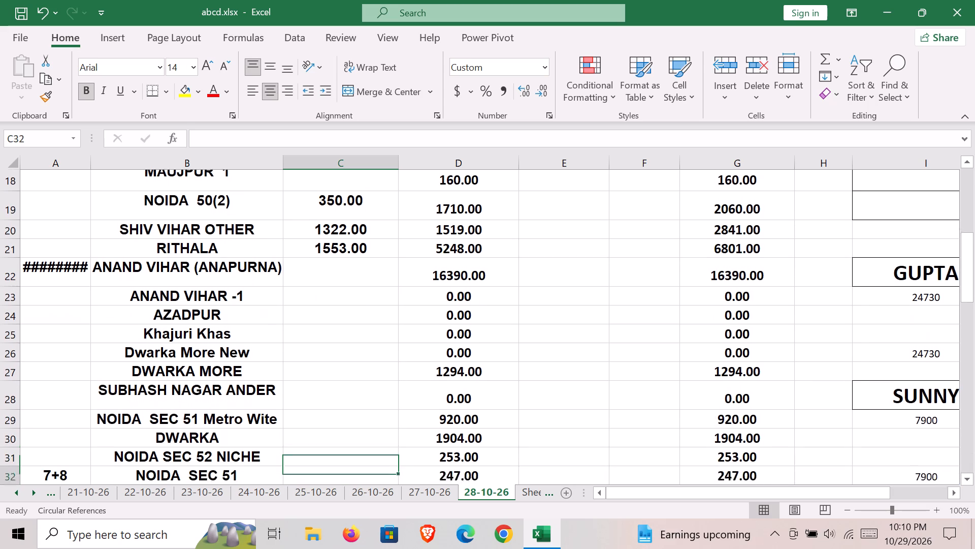
key(Up)
text(1706)
key(Down)
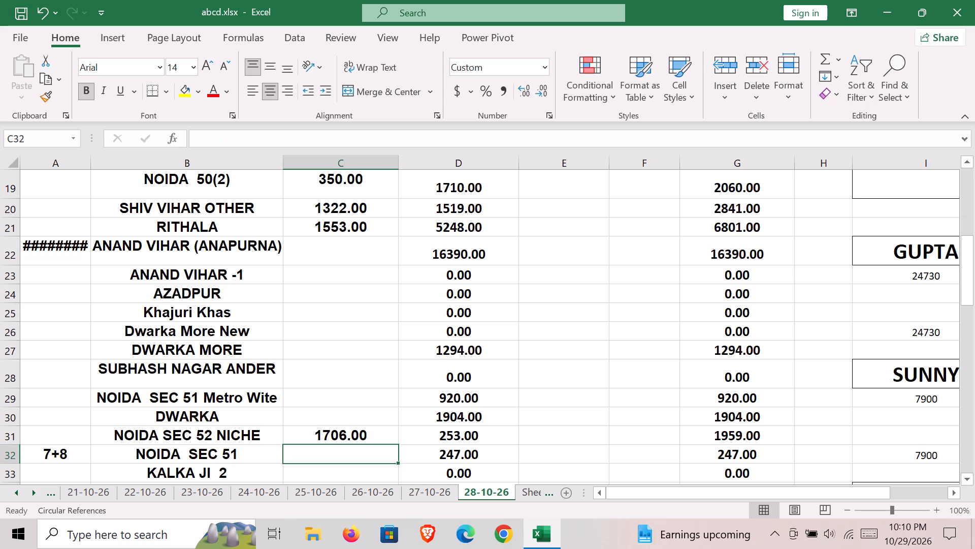
Enter 1077 in column C of the LALQILA NEW row (C17).
key(Up)
key(Up)
key(Up)
key(Up)
key(Up)
key(Up)
key(Up)
key(Up)
key(Up)
key(Up)
key(Up)
key(Up)
key(Up)
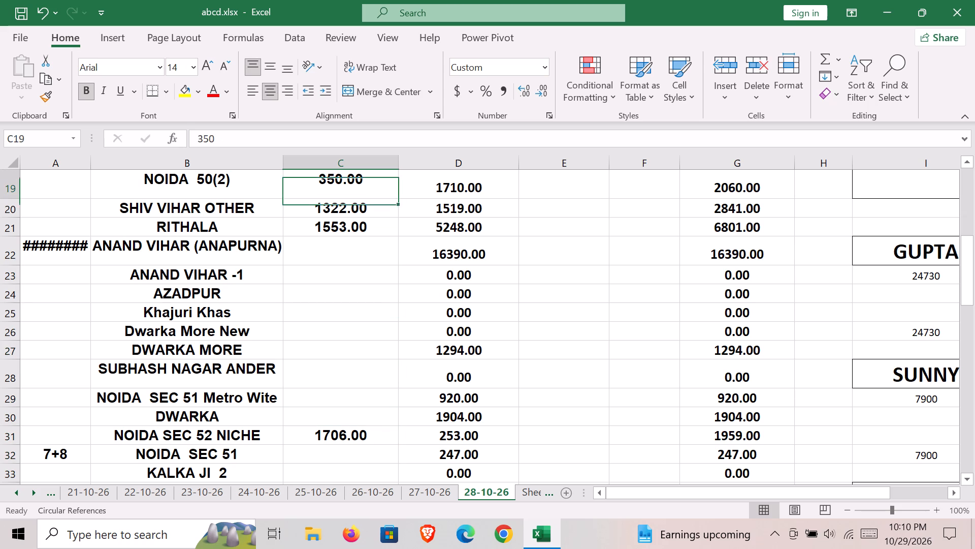
key(Down)
key(Up)
key(Up)
key(Up)
key(Up)
key(Up)
key(Up)
key(Up)
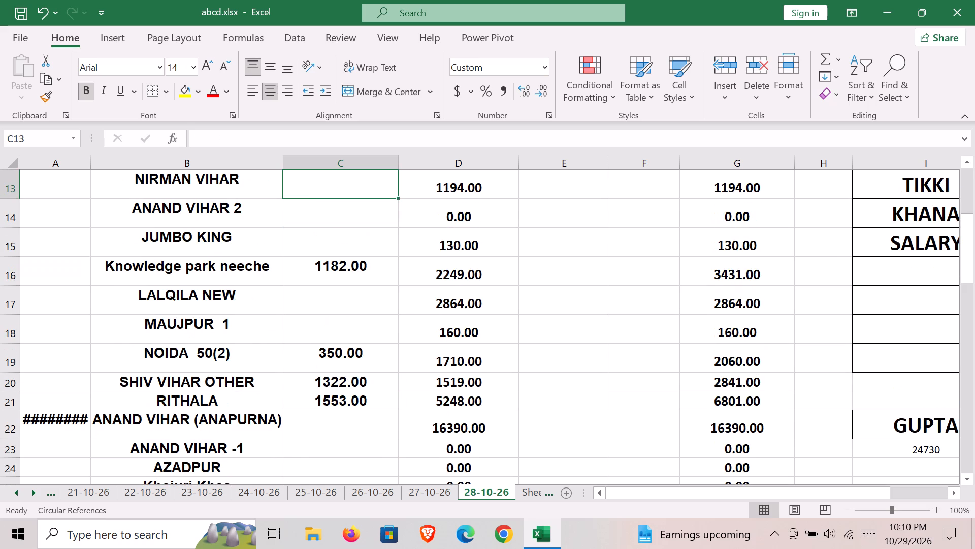
key(Down)
key(Down)
key(Down)
key(Down)
text(1077)
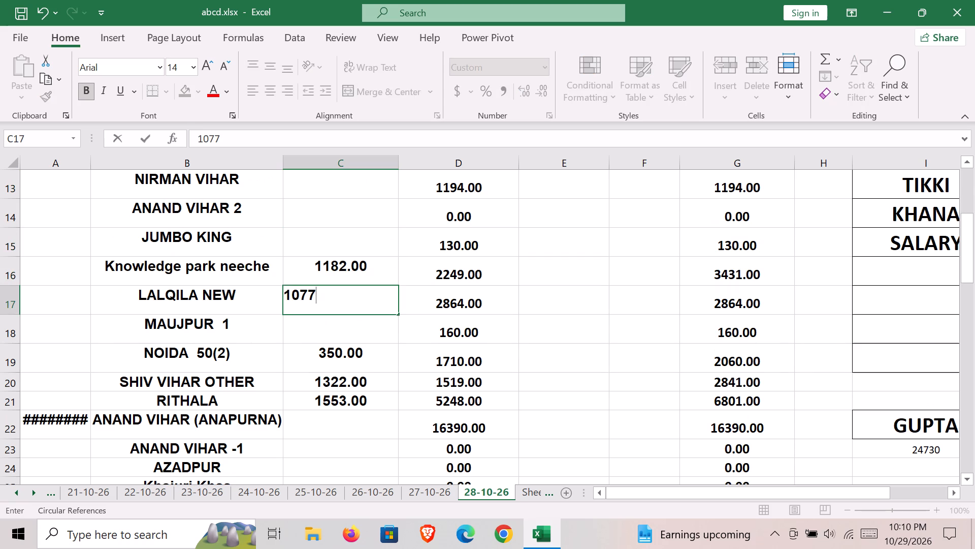
key(Up)
Enter 595 in column C of the NIRMAN VIHAR row (C13).
key(Up)
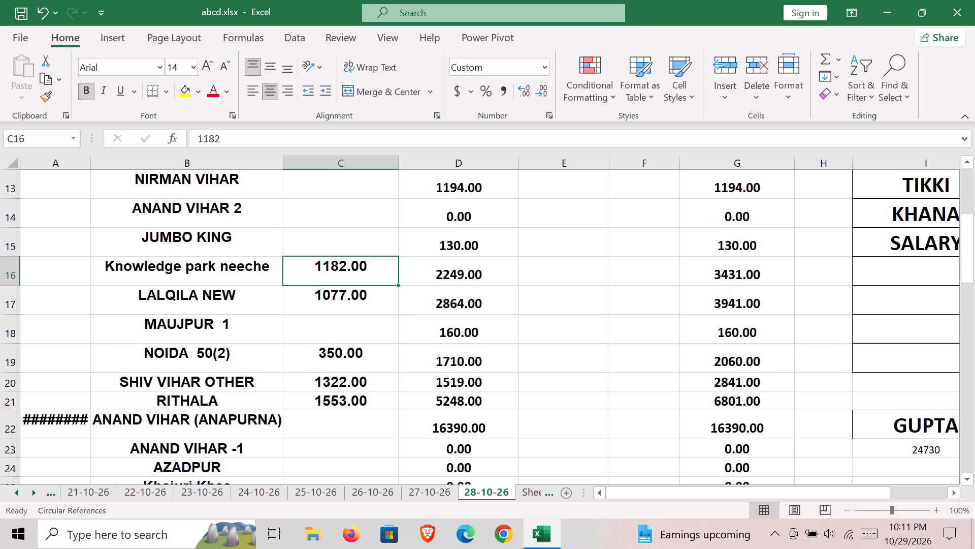
key(Up)
key(Up)
key(Up)
key(Down)
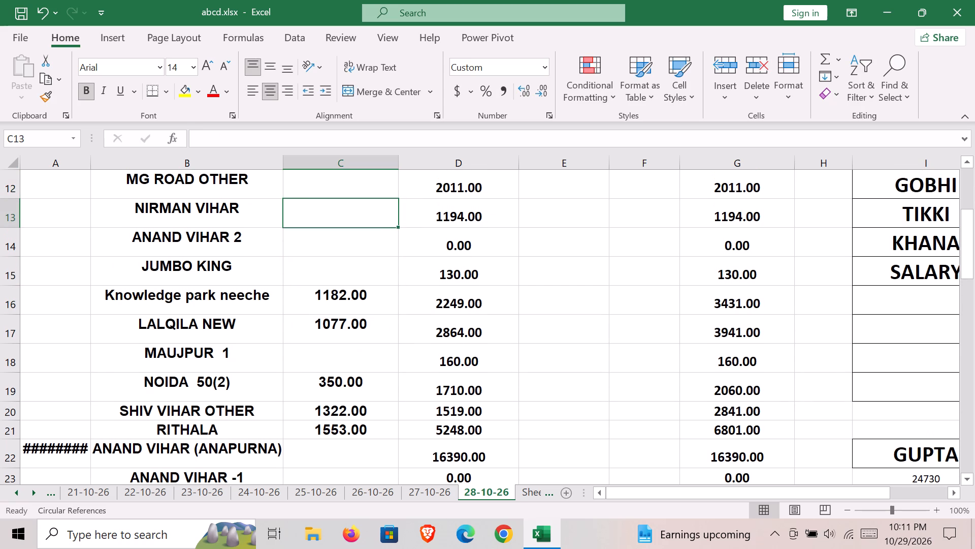
text(595)
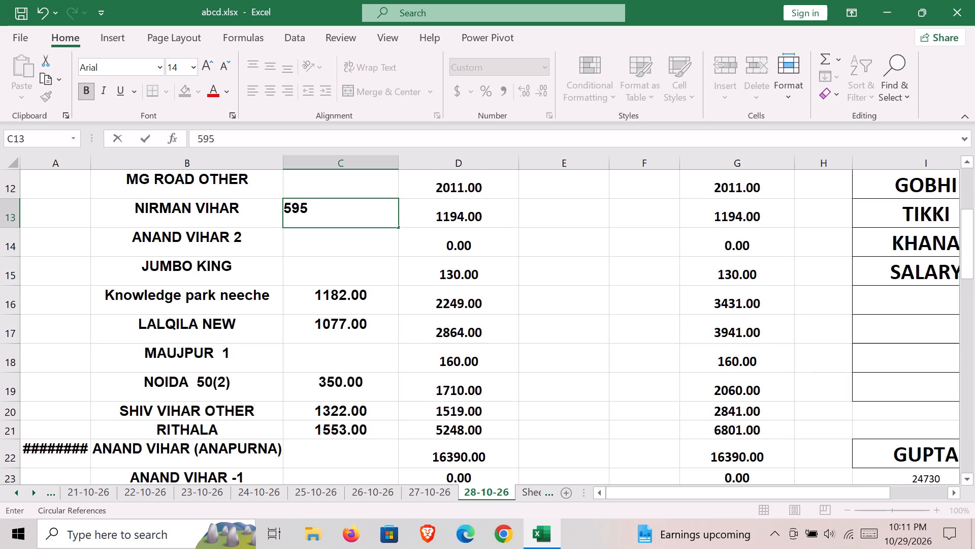
key(Up)
Enter 1147 in column C of the MG ROAD OTHER row (C12).
text(1147)
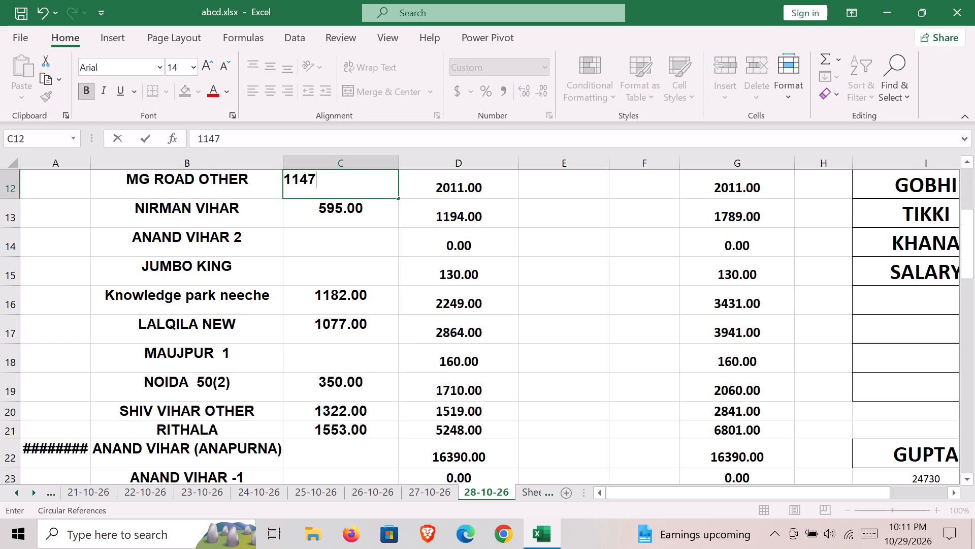
key(Left)
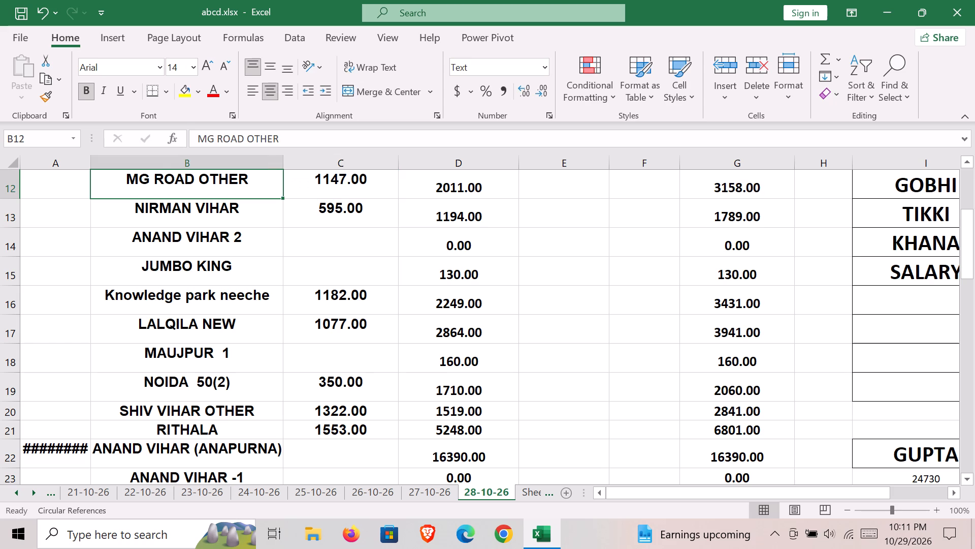
Enter 808 in column C of the MAUJPUR 1 row (C18).
key(Right)
key(Down)
key(Down)
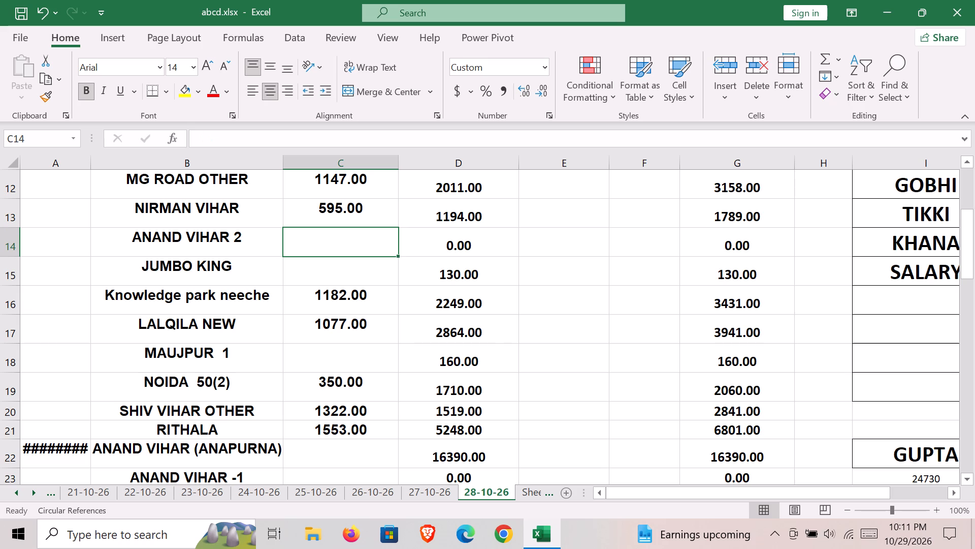
key(Down)
key(Down)
key(Down)
key(Down)
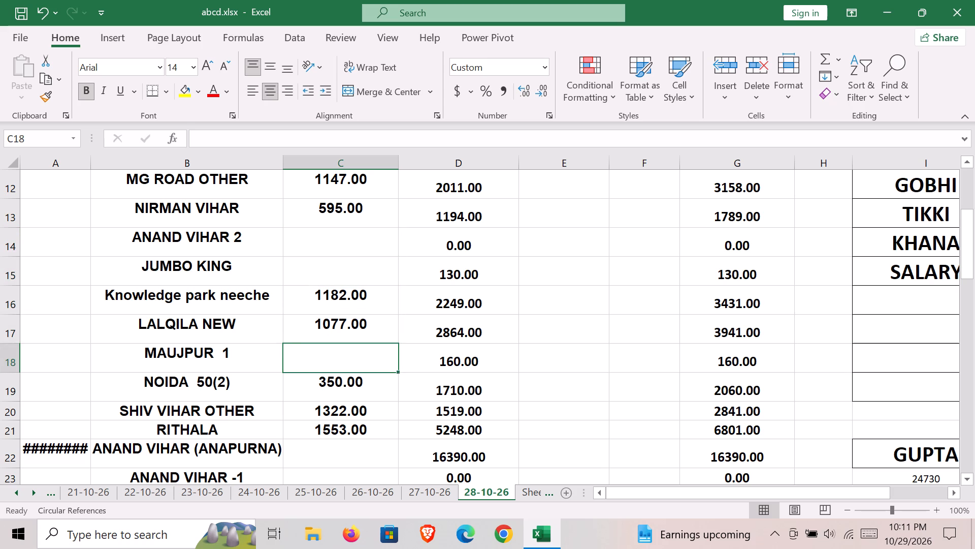
text(808)
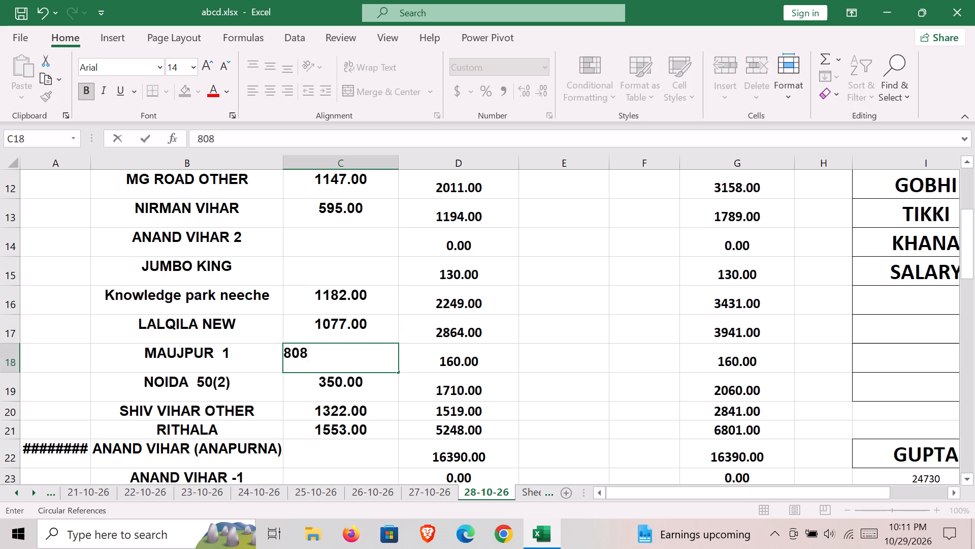
key(Up)
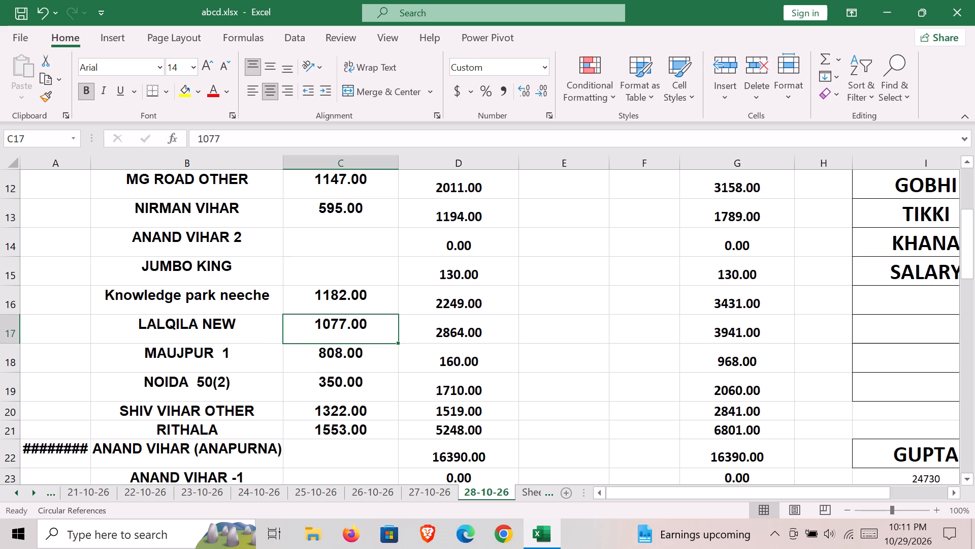
Enter 1049 in column C of the ANAND VIHAR 2 row (C14).
key(Up)
key(Up)
key(Up)
text(1049)
key(Down)
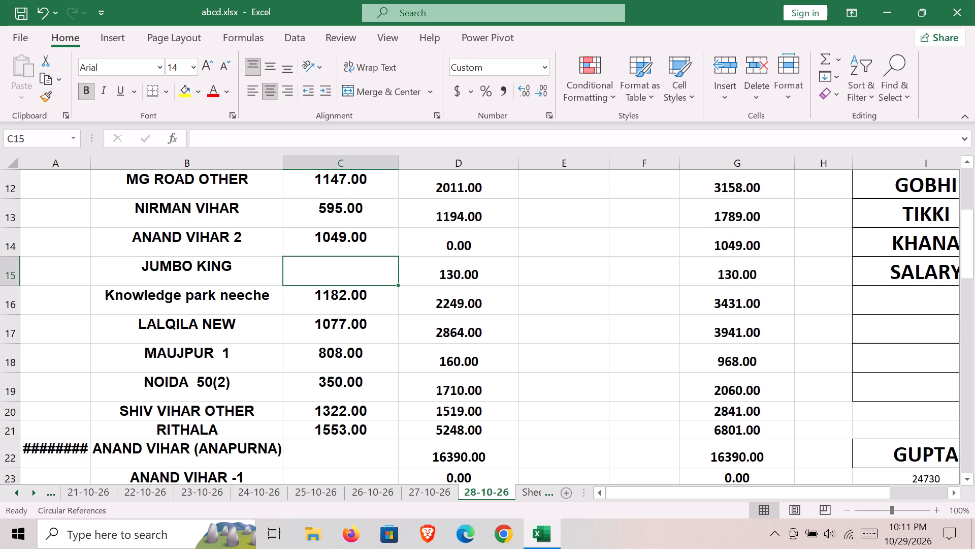
Enter 859 in column C of the Khajuri Khas row (C25).
key(Down)
key(Down)
key(Down)
key(Down)
key(Down)
key(Down)
key(Down)
key(Down)
key(Down)
key(Down)
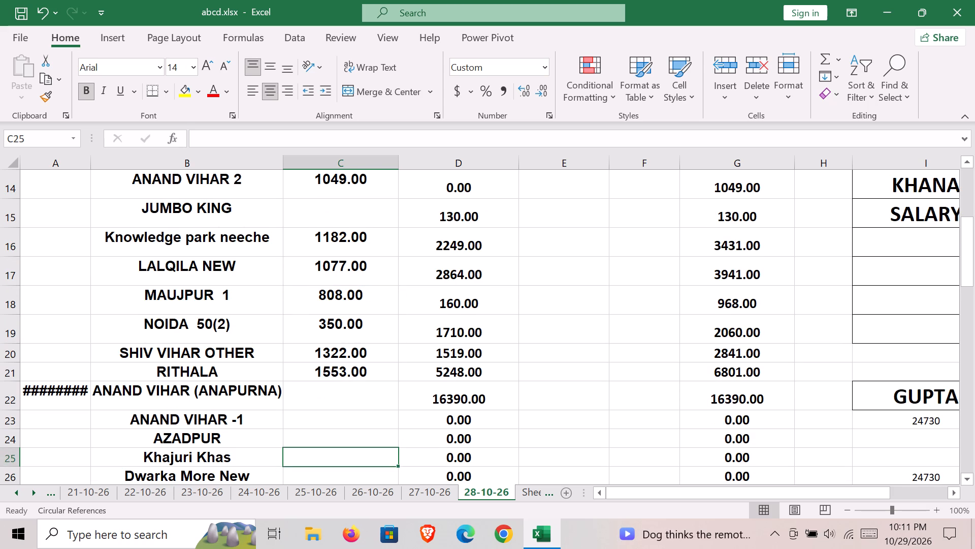
text(859)
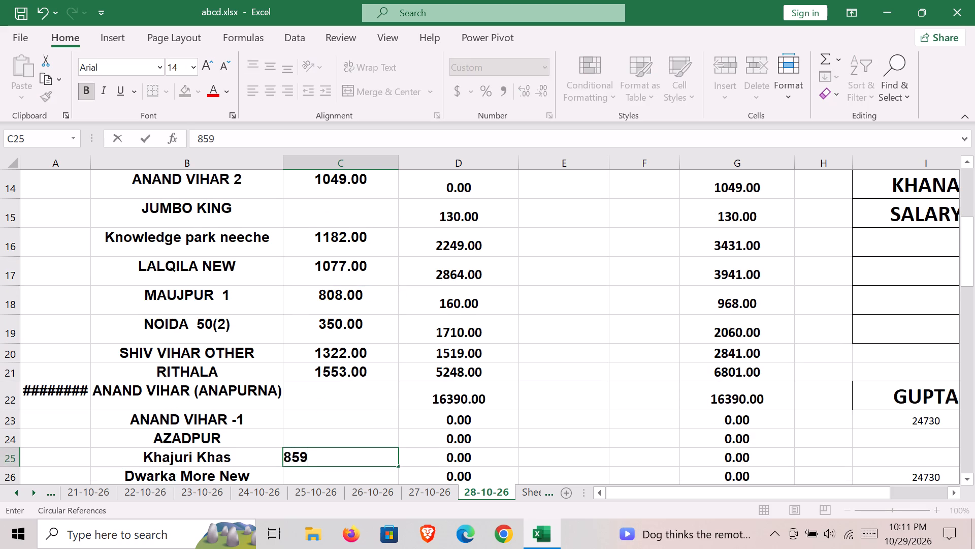
key(Down)
Enter 404 in column C of the KHAJURI 2 row (C40).
key(Down)
key(Down)
key(Down)
key(Down)
key(Down)
key(Down)
key(Down)
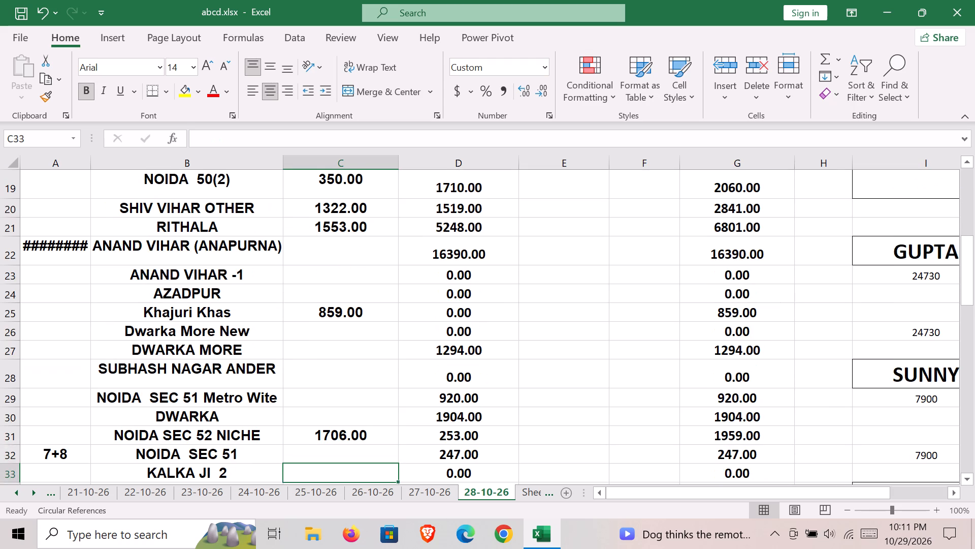
key(Down)
key(Down)
key(Down)
key(Down)
key(Down)
key(Down)
key(Down)
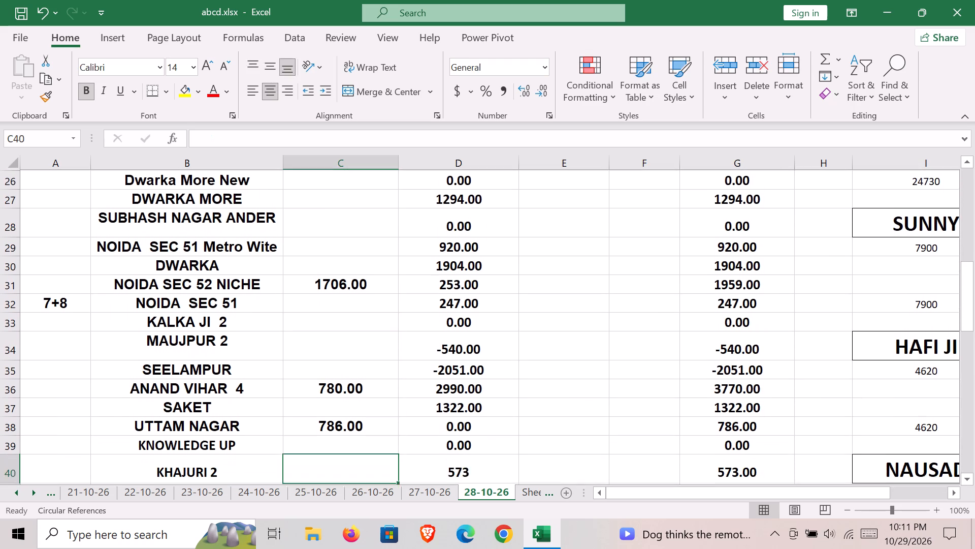
key(Down)
key(Up)
text(404)
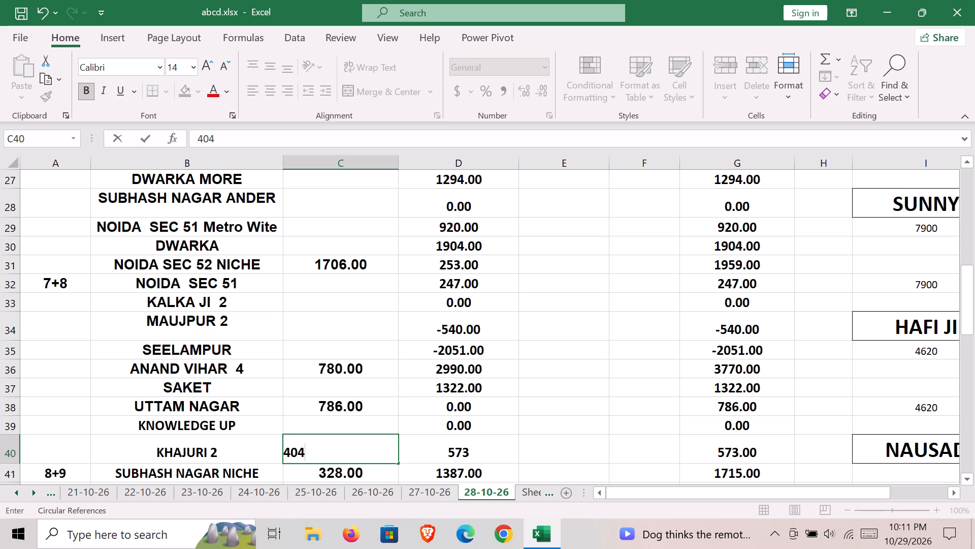
key(Up)
Enter 1211 in column C of the MAUJPUR 2 row (C34).
key(Up)
key(Up)
key(Up)
key(Up)
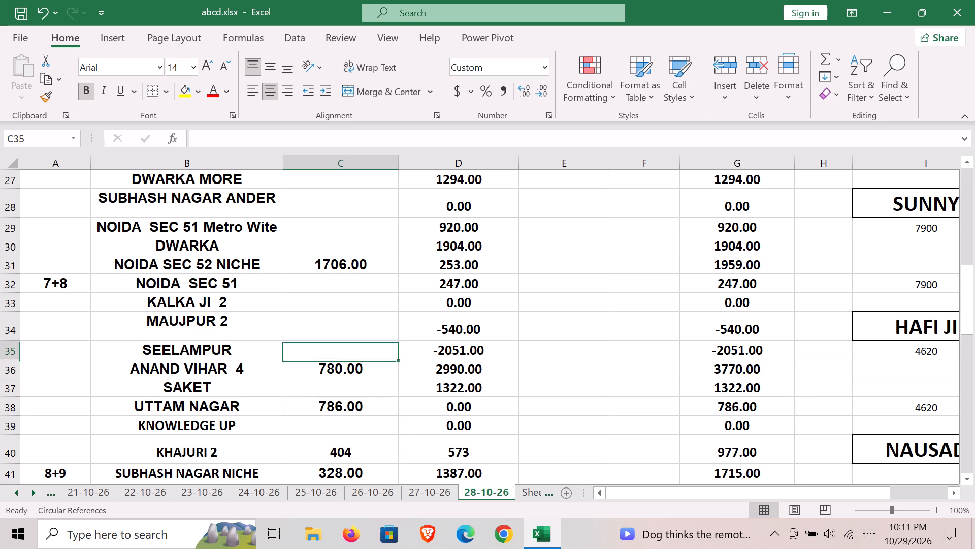
key(Up)
text(1211)
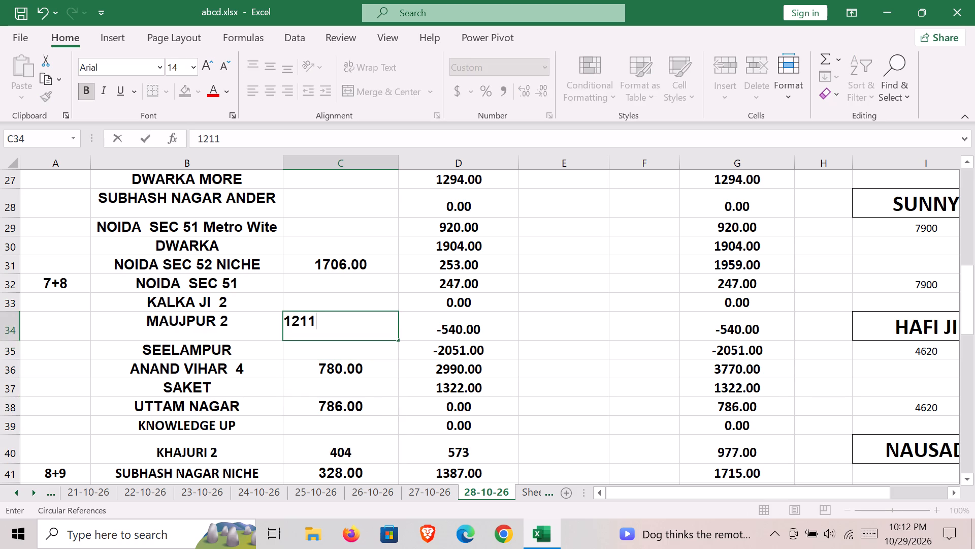
key(Up)
Enter 1327 in column C of the ANAND VIHAR -1 row (C23).
key(Up)
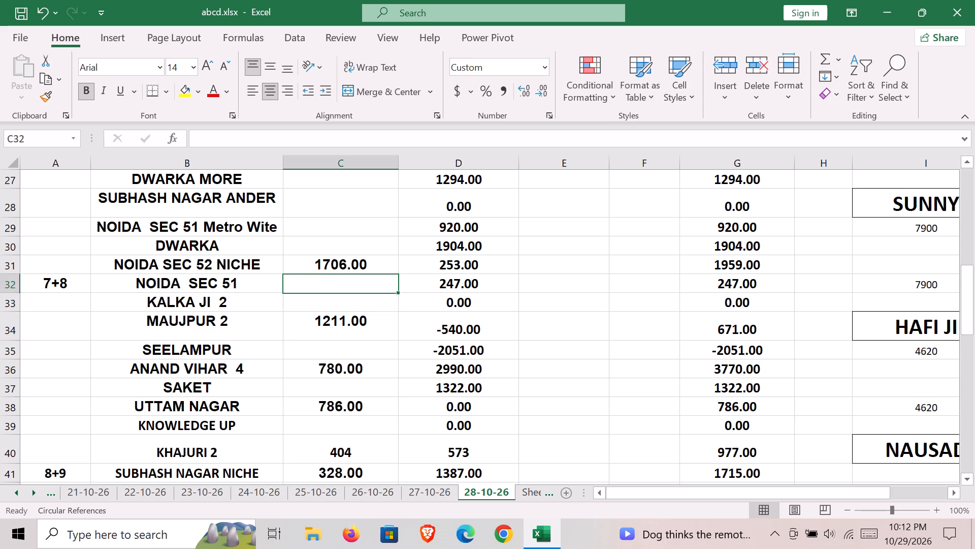
key(Up)
key(Up)
key(Up)
key(Down)
key(Down)
key(Down)
key(Down)
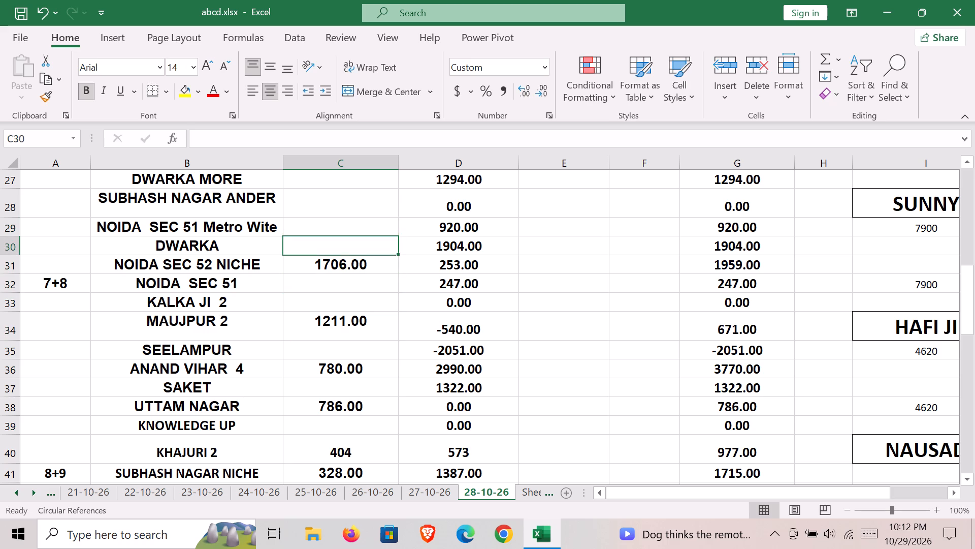
key(Up)
key(Up)
key(Up)
key(Up)
key(Up)
key(Up)
key(Up)
key(Up)
key(Up)
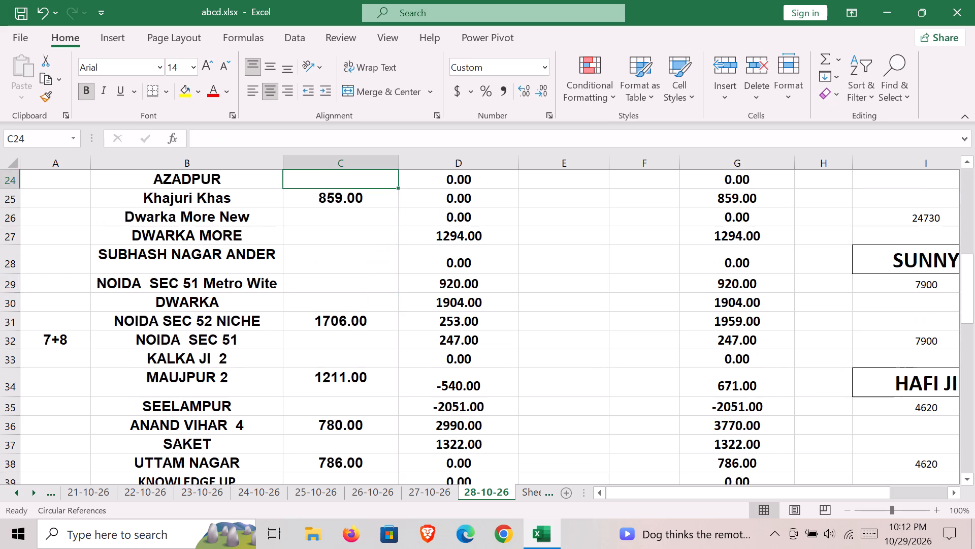
key(Up)
key(Up)
key(Up)
key(Down)
key(Down)
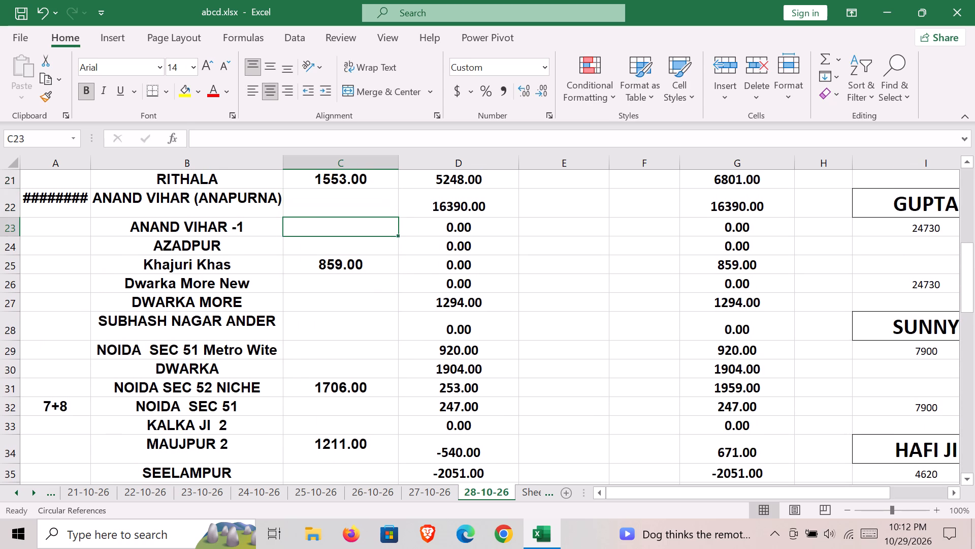
text(1327)
key(Down)
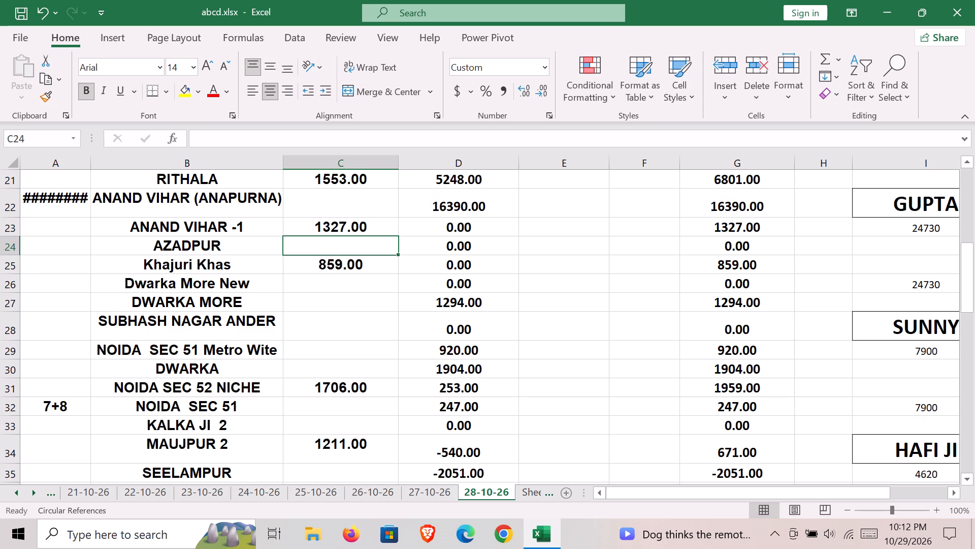
Enter 1832 in column C of the KALKA JI 2 row (C33).
key(Down)
key(Down)
key(Down)
key(Down)
key(Down)
key(Down)
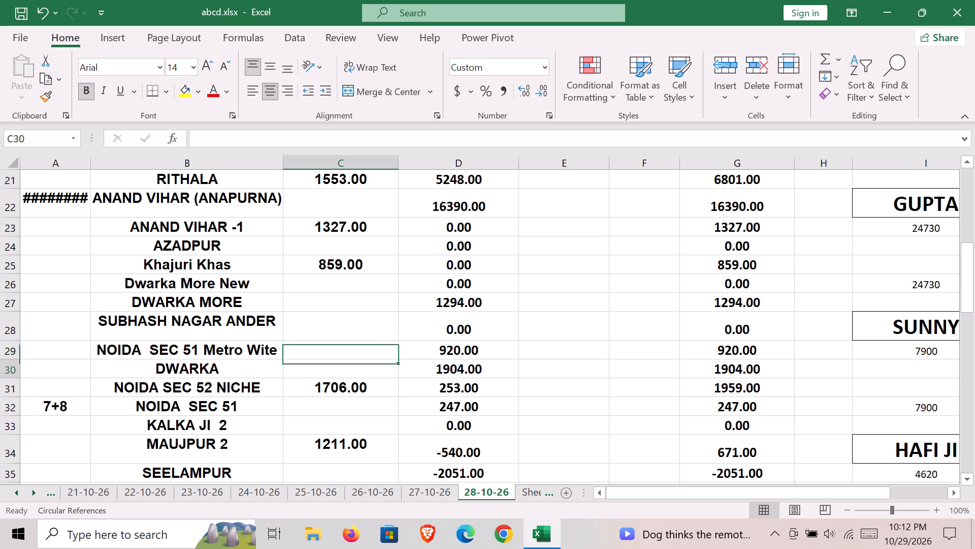
key(Down)
key(Down)
key(Down)
text(1832)
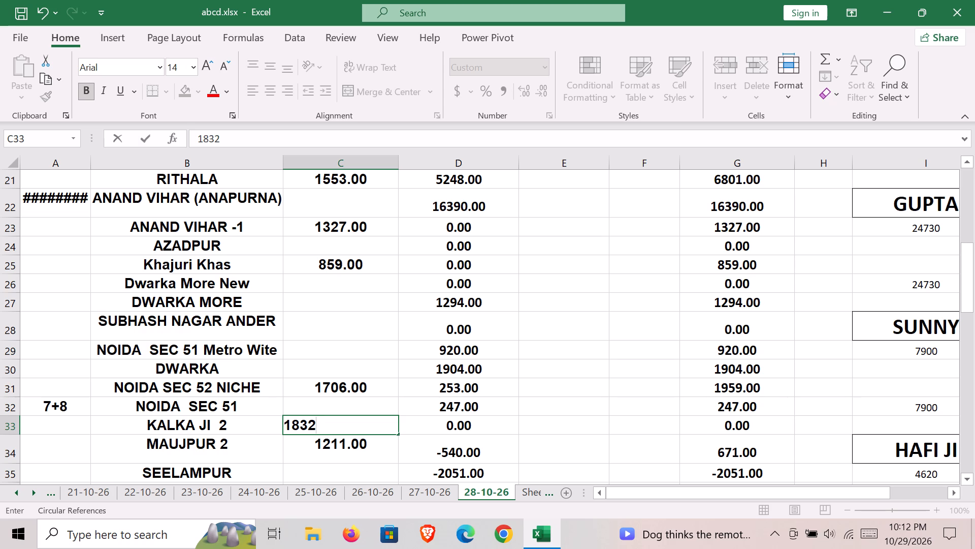
key(Up)
Enter 1367 in column C of the DWARKA MORE row (C27).
key(Up)
key(Up)
key(Up)
key(Up)
key(Up)
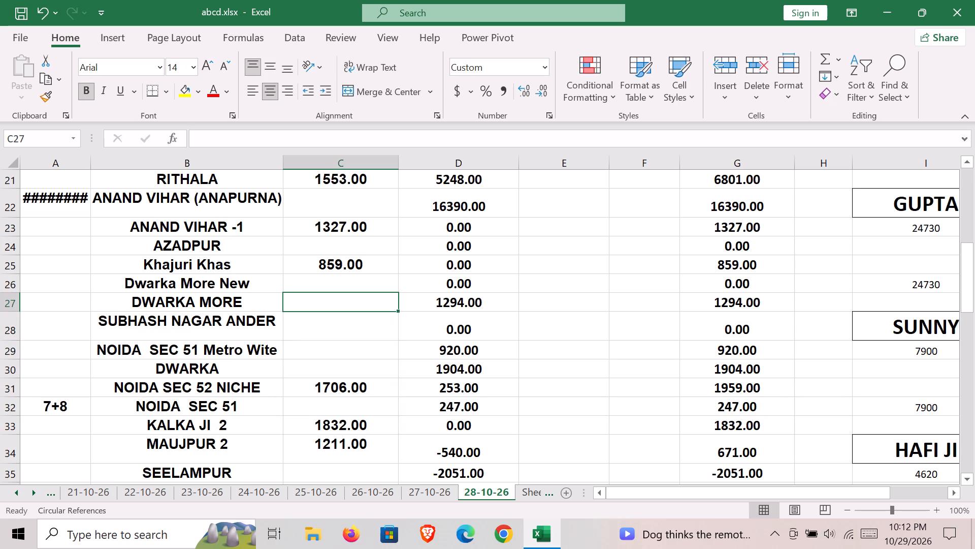
text(1367)
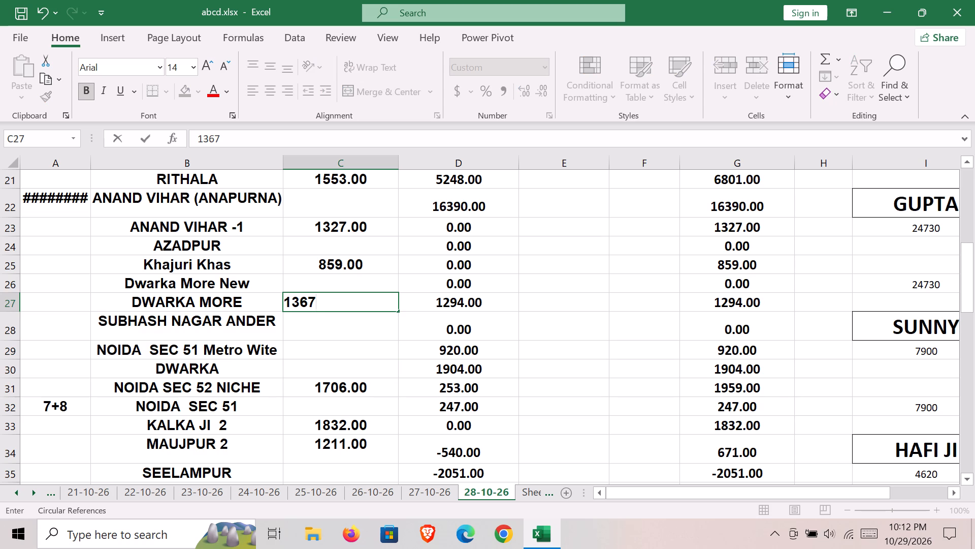
key(Up)
Enter 1108 in column C of the Dwarka More New row (C26).
text(10)
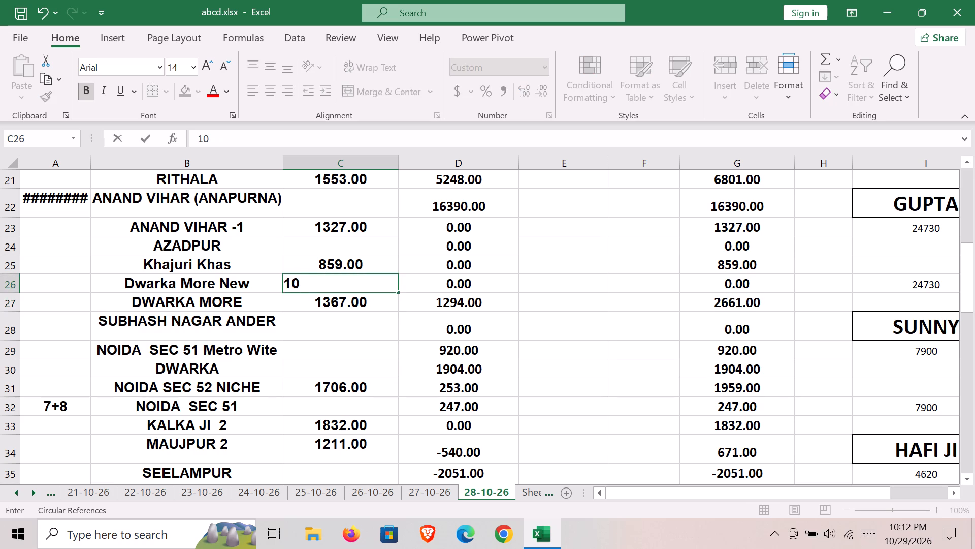
key(BackSpace)
text(108)
key(Down)
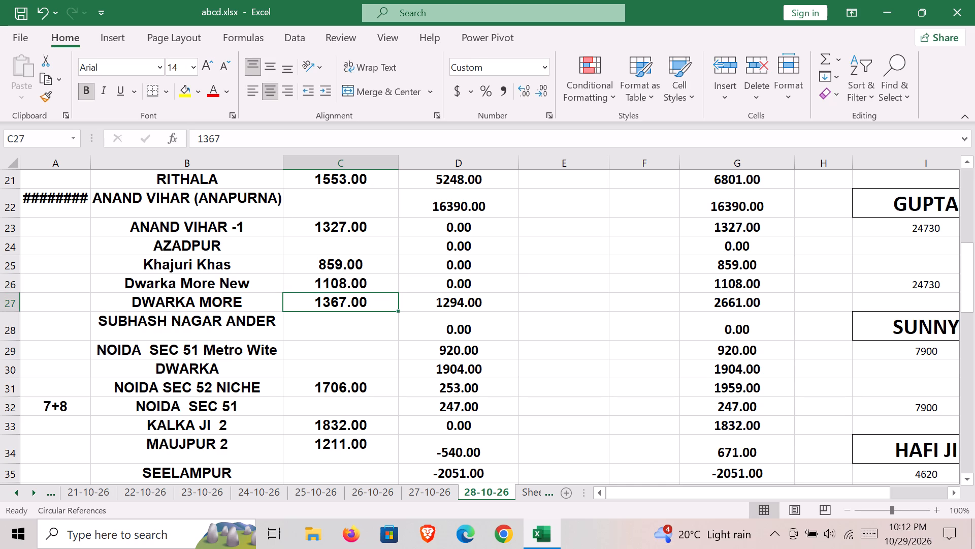
Enter 1631 in column C of the SEELAMPUR row (C35).
key(Down)
key(Down)
key(Down)
key(Down)
key(Down)
key(Down)
key(Down)
key(Down)
key(Down)
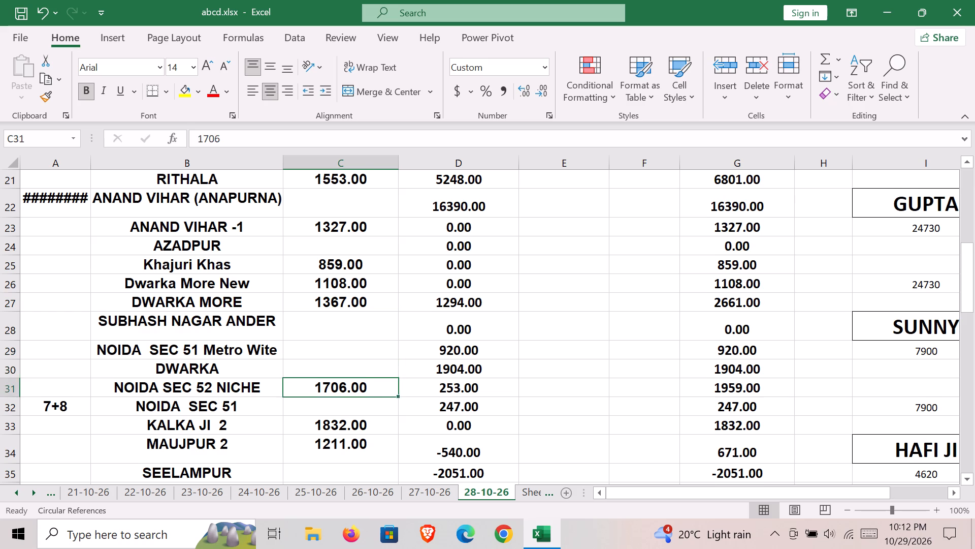
key(Up)
text(1631)
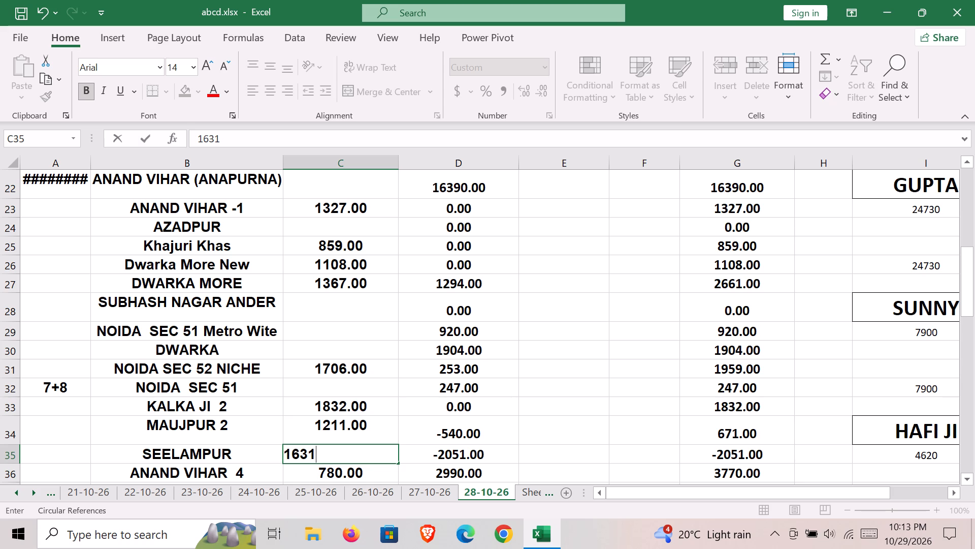
key(Up)
Enter 520 in column C of the NOIDA SEC 51 Metro Wite row (C29).
key(Up)
key(Up)
key(Up)
key(Up)
key(Up)
key(Up)
key(Up)
key(Up)
key(Up)
key(Up)
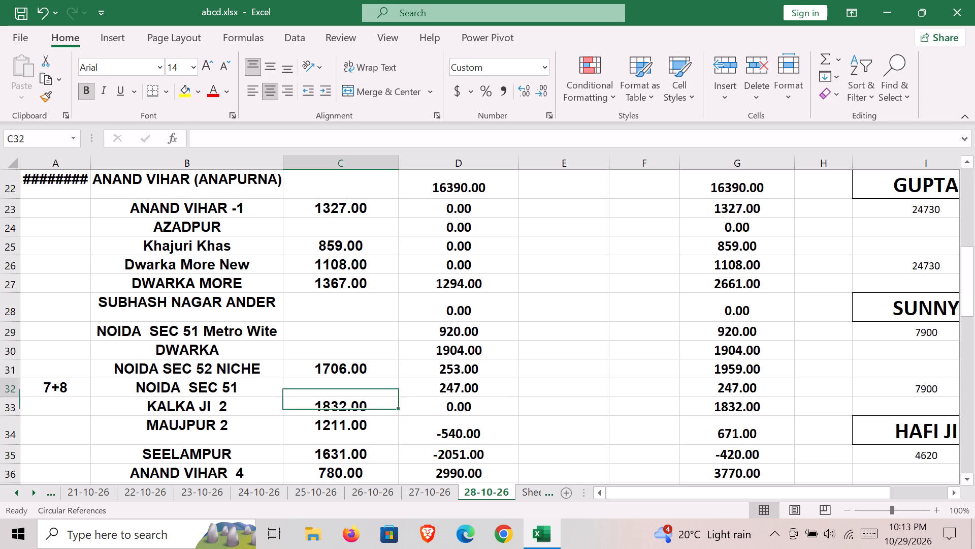
key(Up)
key(Up)
key(Up)
key(Up)
key(Up)
key(Down)
key(Down)
key(Down)
key(Down)
key(Down)
key(Down)
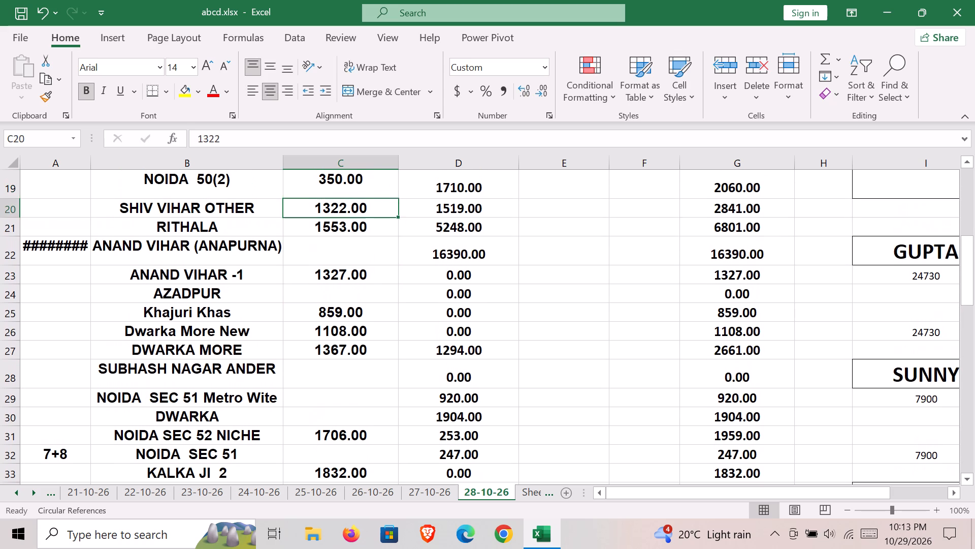
key(Up)
key(Up)
key(Up)
key(Up)
key(Down)
key(Down)
key(Down)
key(Down)
key(Down)
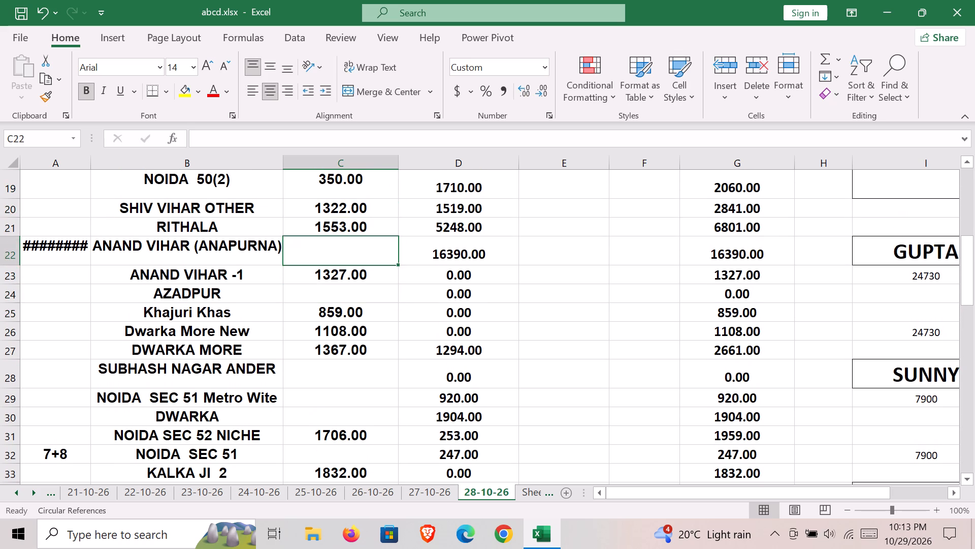
key(Down)
key(Down)
key(Down)
text(520)
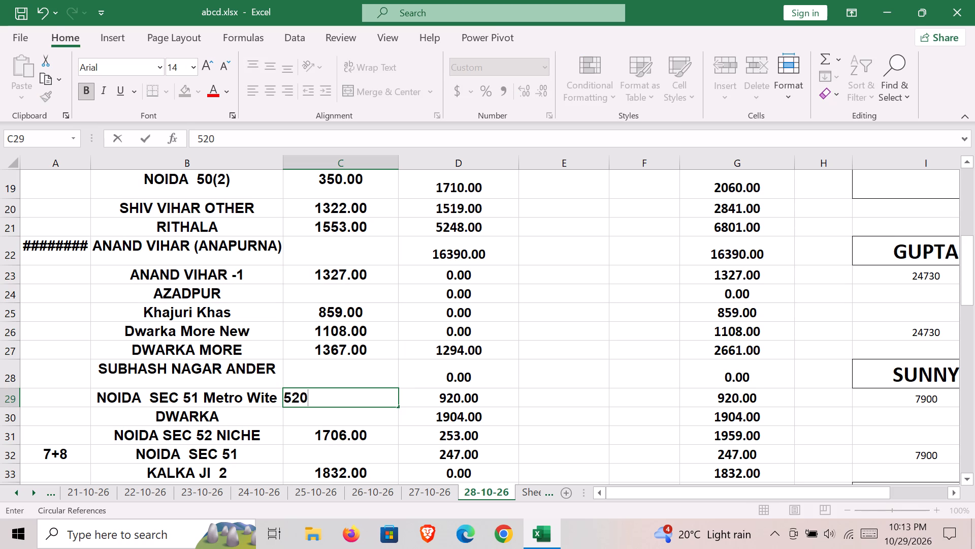
key(Down)
Enter 1119 in column C of the SUBHASH NAGAR ANDER row (C28).
key(Down)
key(Down)
key(Down)
key(Up)
key(Up)
key(Up)
key(Up)
key(Up)
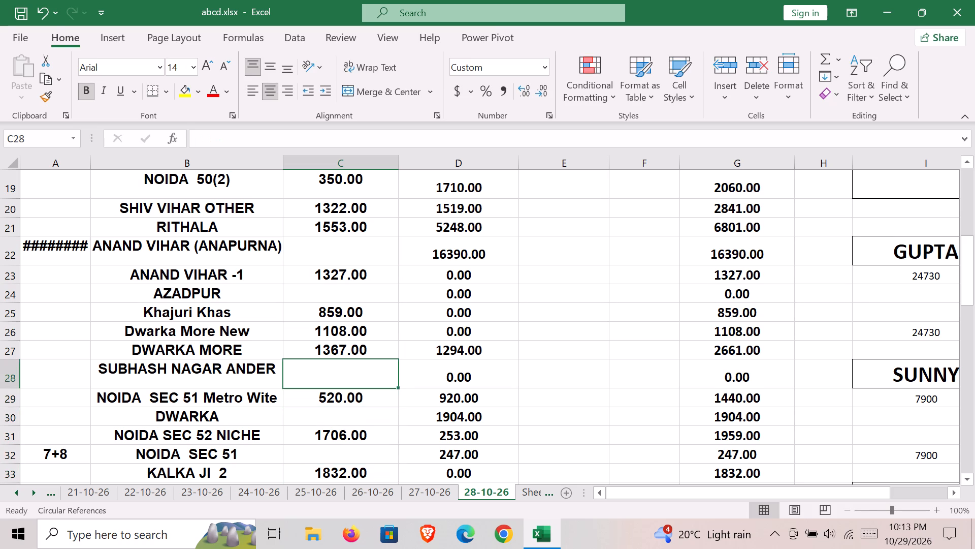
text(111)
key(9)
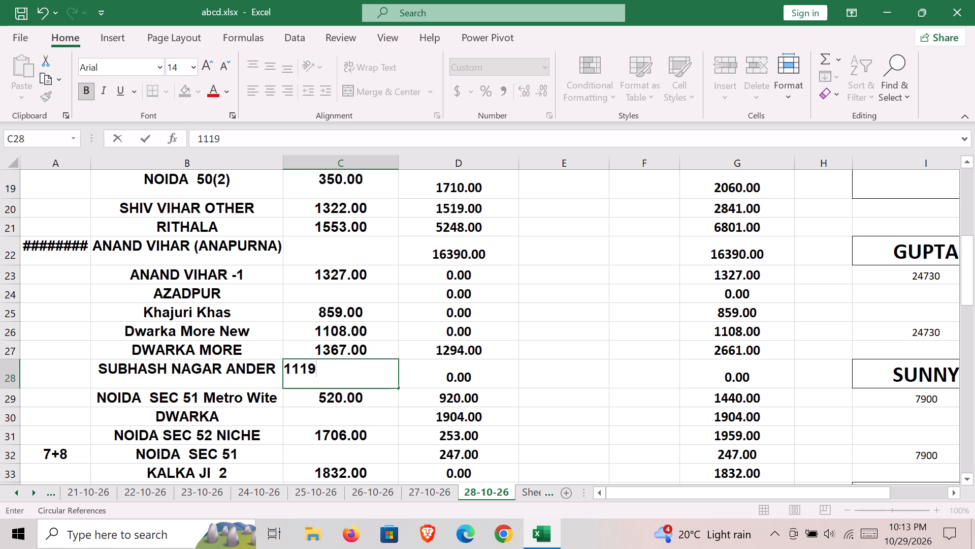
key(Down)
Save the abcd.xlsx workbook.
key(ctrl+s)
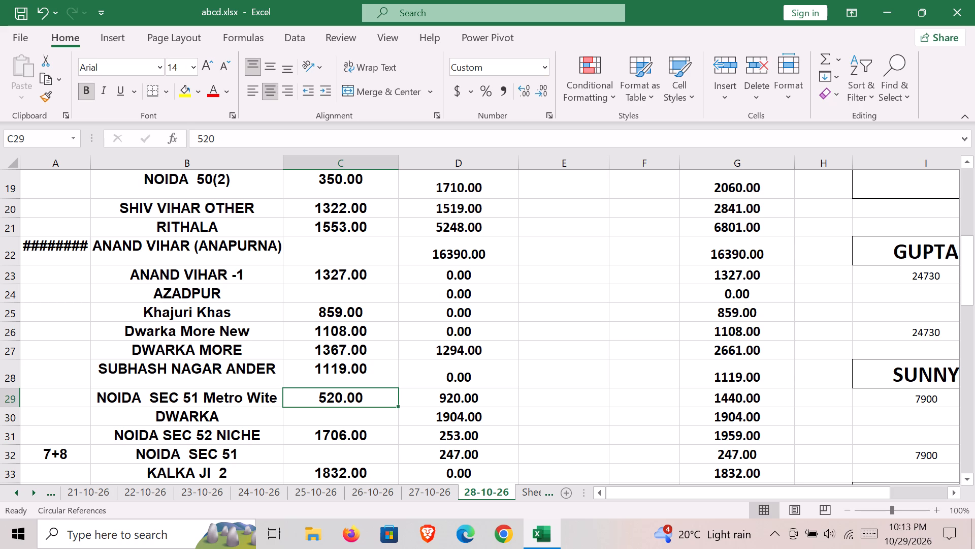
Enter 364 in column C of the 51 HPMC row (C44).
key(Down)
key(Down)
key(Down)
key(Down)
key(Down)
key(Down)
key(Down)
key(Down)
key(Down)
key(Down)
key(Down)
key(Down)
key(Down)
key(Down)
key(Down)
key(Down)
key(Down)
key(Down)
key(Down)
key(Down)
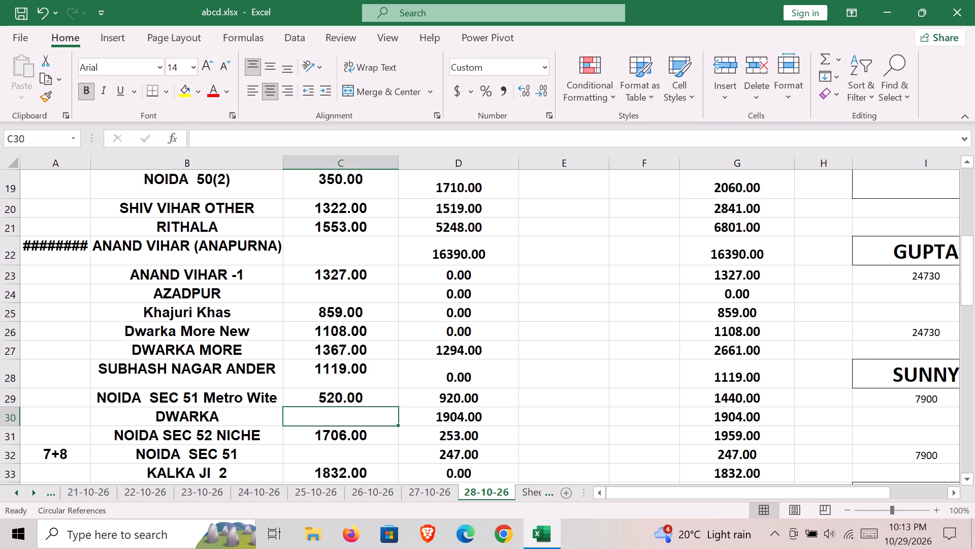
key(Up)
key(Up)
key(Up)
key(Up)
key(Up)
key(Up)
key(Up)
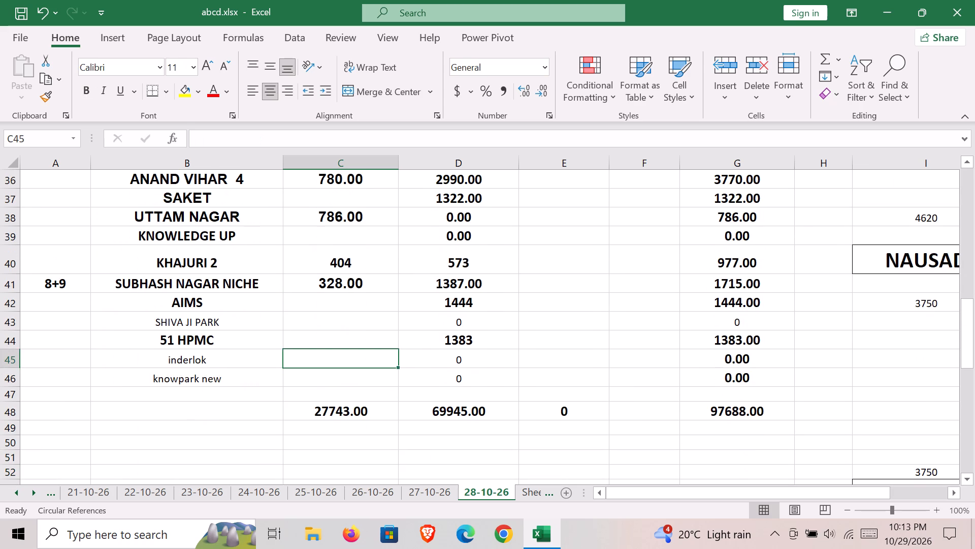
key(Up)
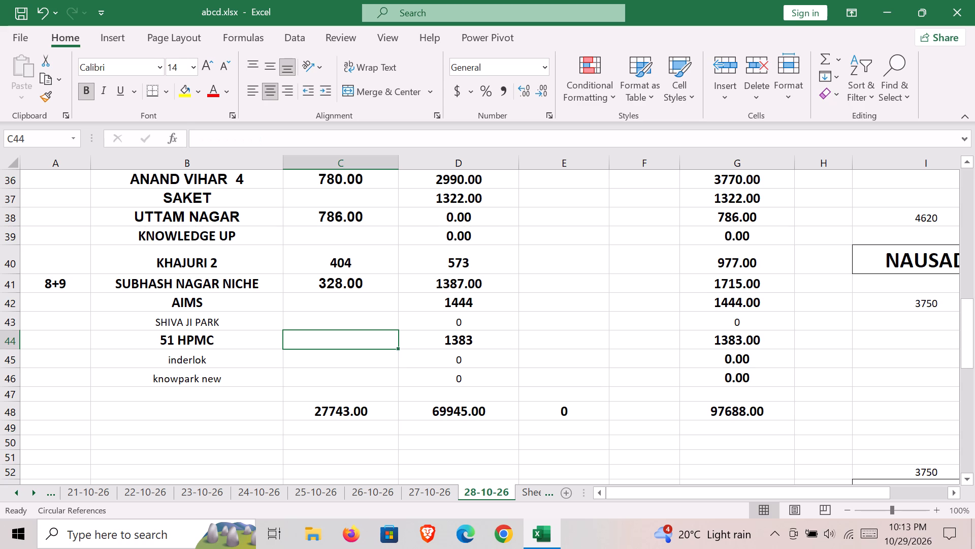
text(364)
key(Up)
key(Up)
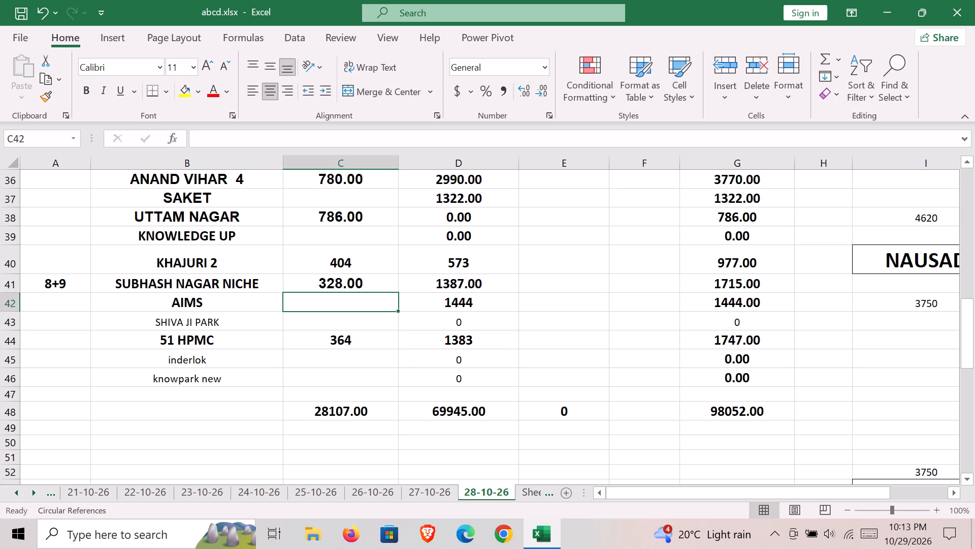
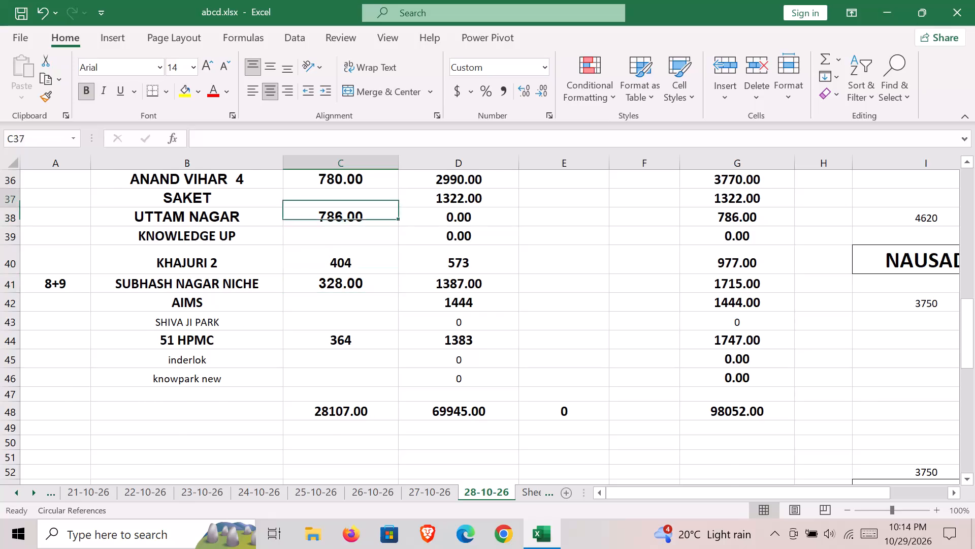
Enter 3398 in column C of the ANAND VIHAR (ANAPURNA) row (C22).
key(Up)
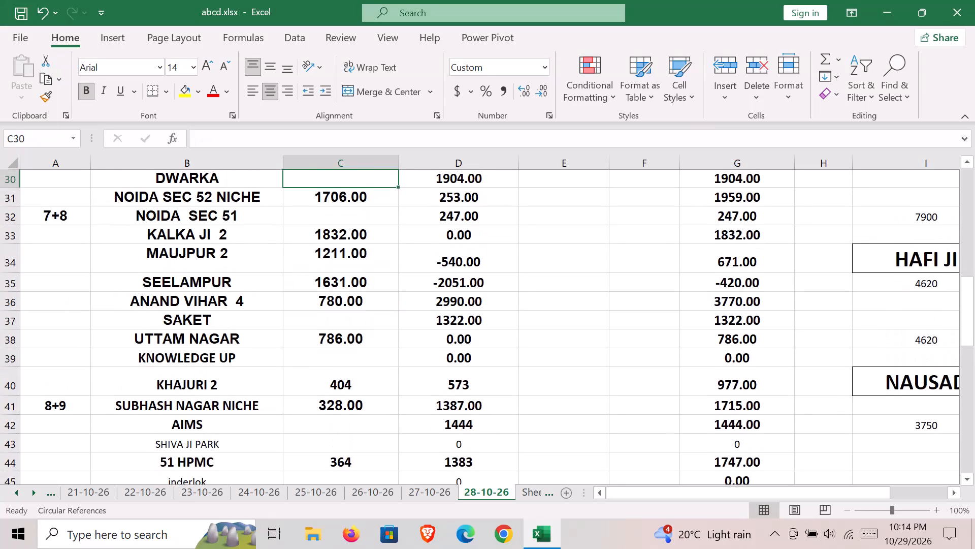
key(Up)
key(Up)
key(Up)
key(Up)
key(Up)
key(Up)
key(Up)
key(Up)
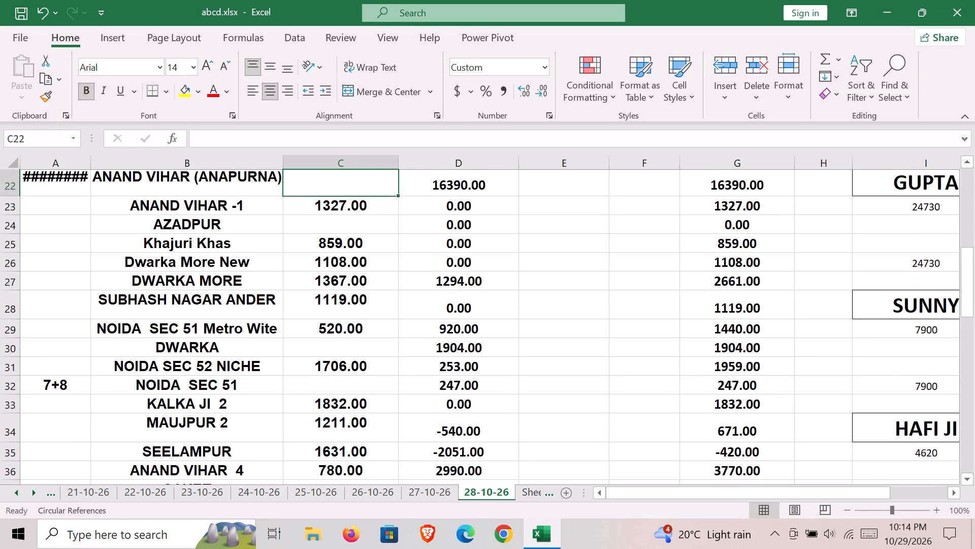
key(Up)
key(Down)
text(3398)
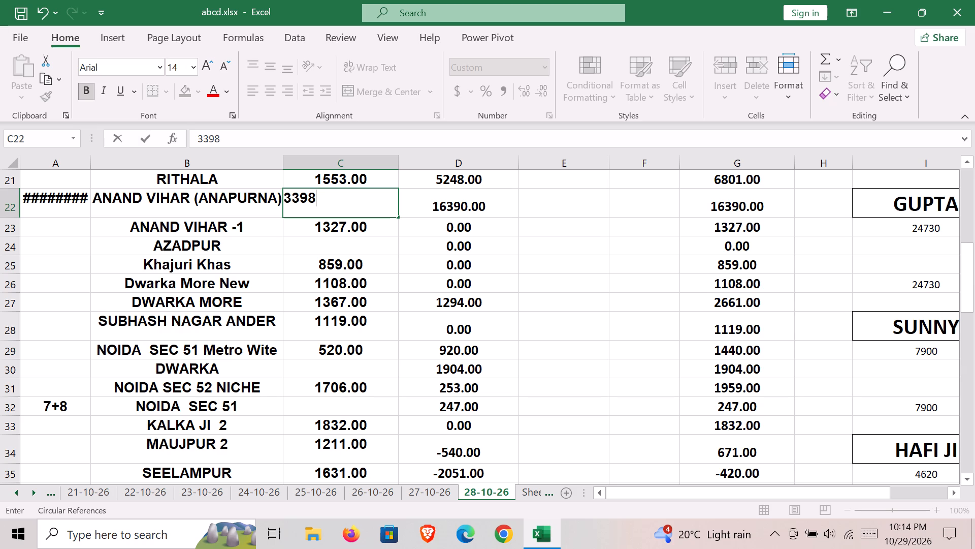
key(Up)
Enter 1063 as the debit amount in column C of the KARKARDUMA 1 row (C8).
key(Up)
key(Up)
key(Up)
key(Up)
key(Up)
key(Up)
key(Up)
key(Up)
key(Up)
key(Up)
key(Up)
key(Up)
key(Up)
key(Up)
key(Up)
key(Up)
key(Up)
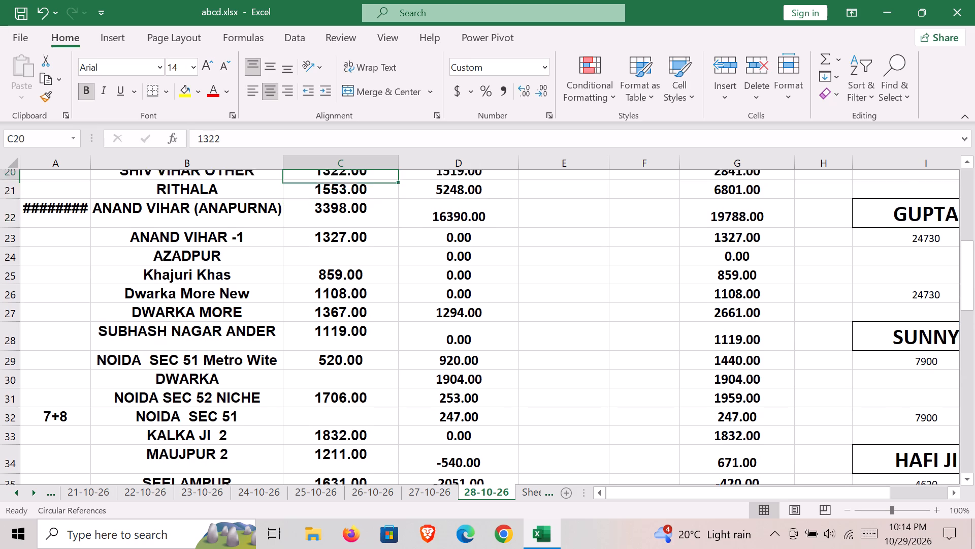
key(Down)
key(Down)
key(Down)
key(Down)
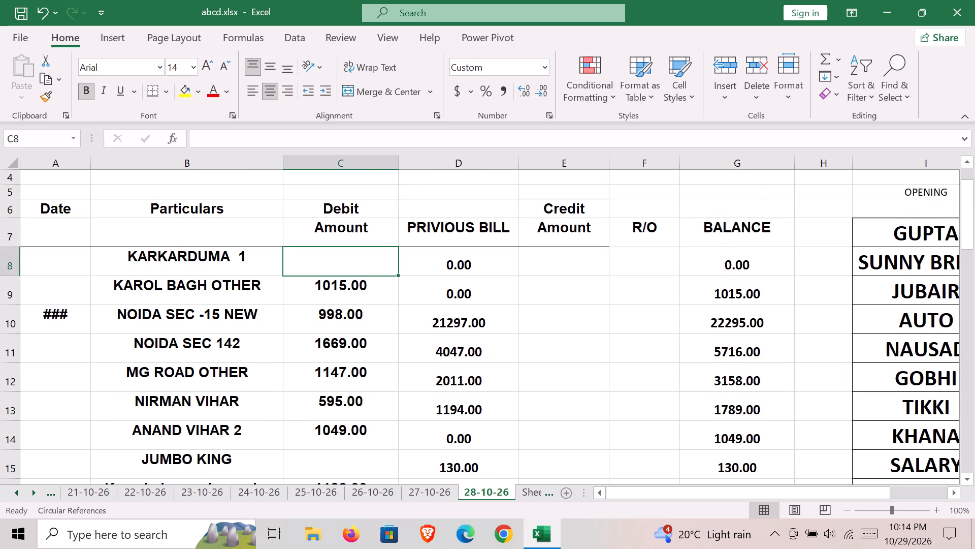
text(1063)
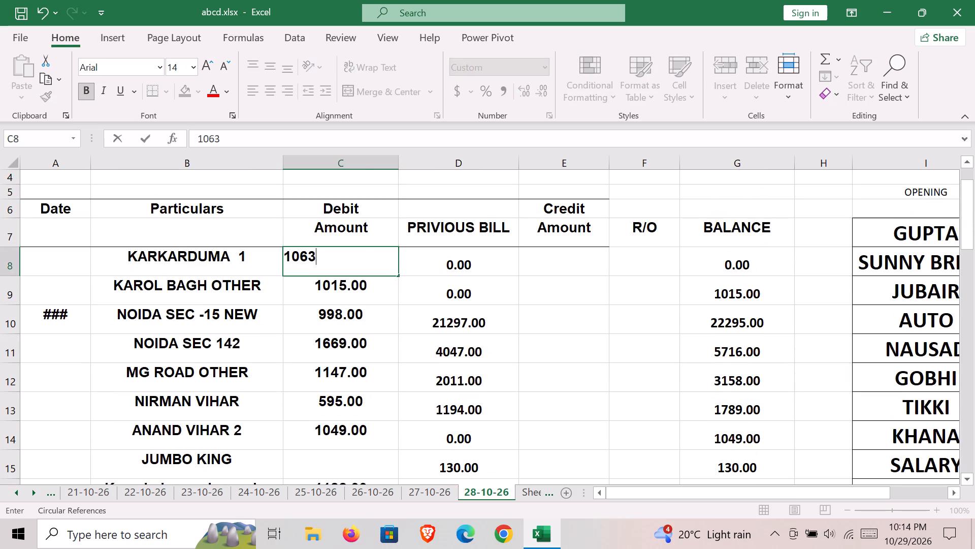
Save the abcd.xlsx workbook.
key(ctrl+s)
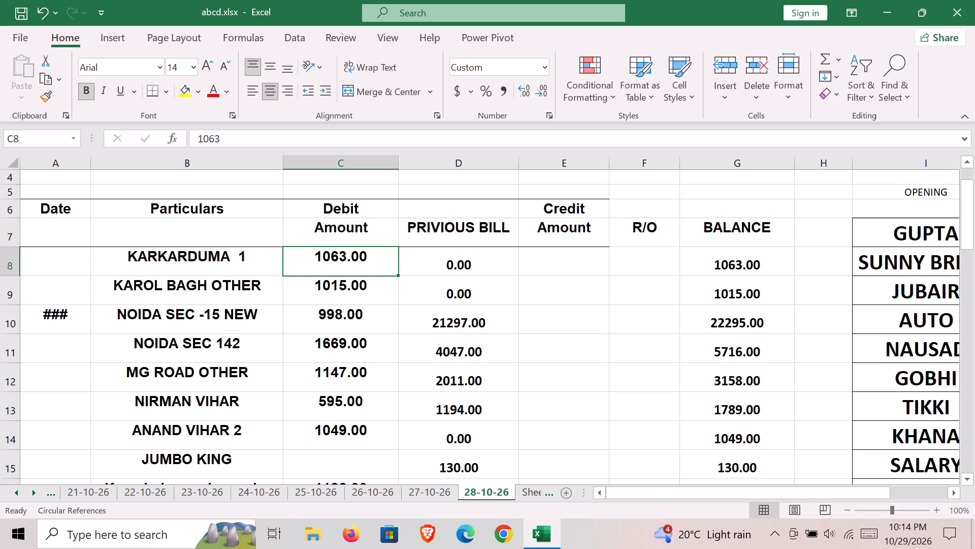
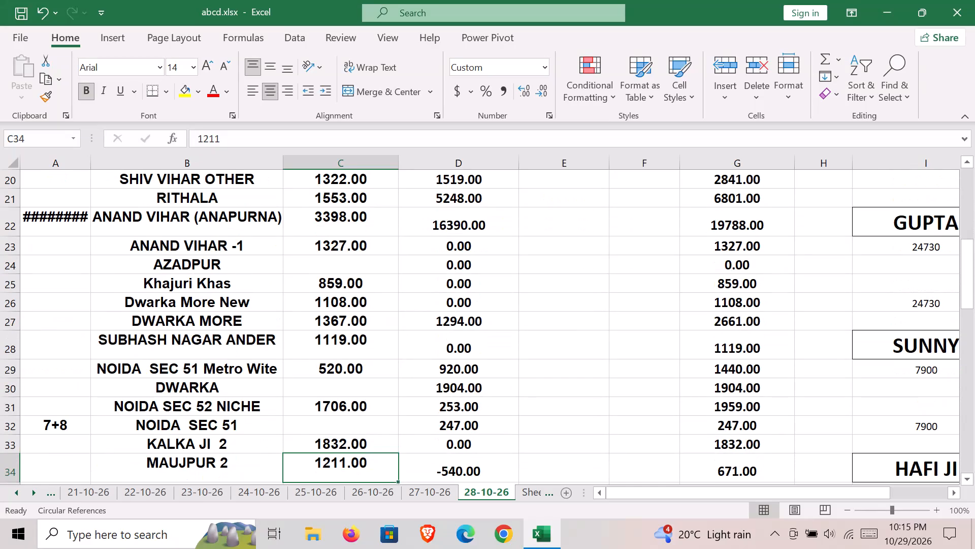
Enter 1506 in column C of the AIMS row (C42) and save the workbook.
key(Down)
key(Down)
key(Down)
key(Down)
key(Down)
key(Down)
key(Down)
key(Down)
key(Down)
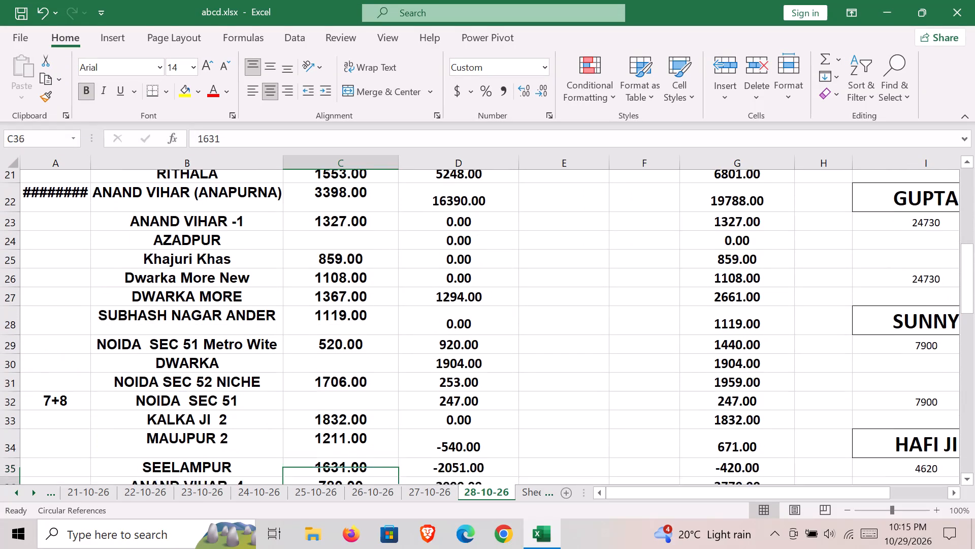
key(Up)
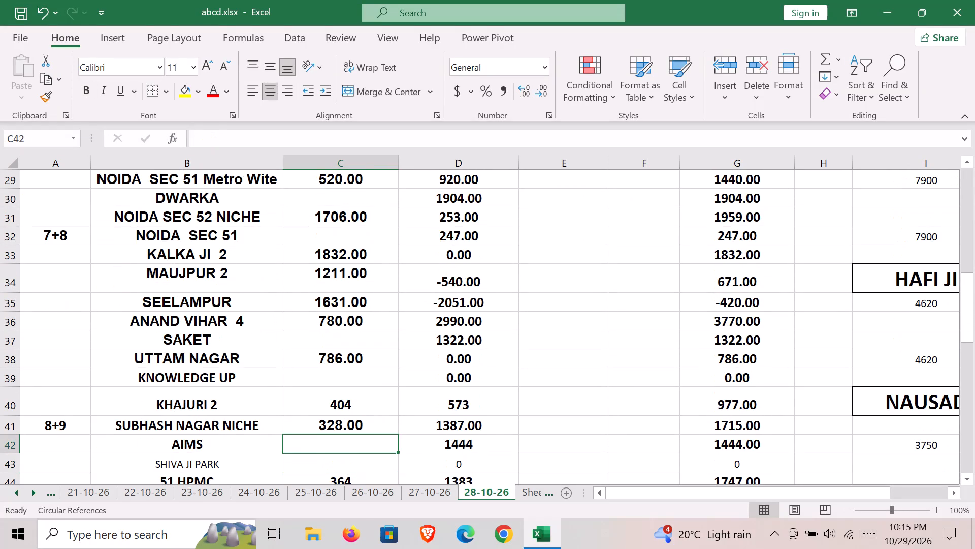
text(1506)
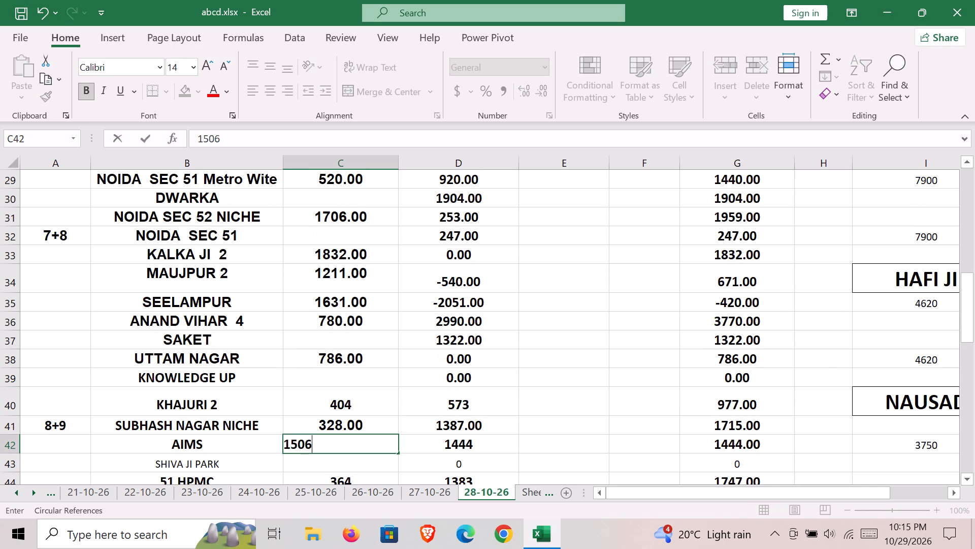
key(ctrl+s)
For the KARKARDUMA 1 row, enter 1000 in the second Amount column (E8) and 63 in the R/O column (F8).
key(Right)
key(Right)
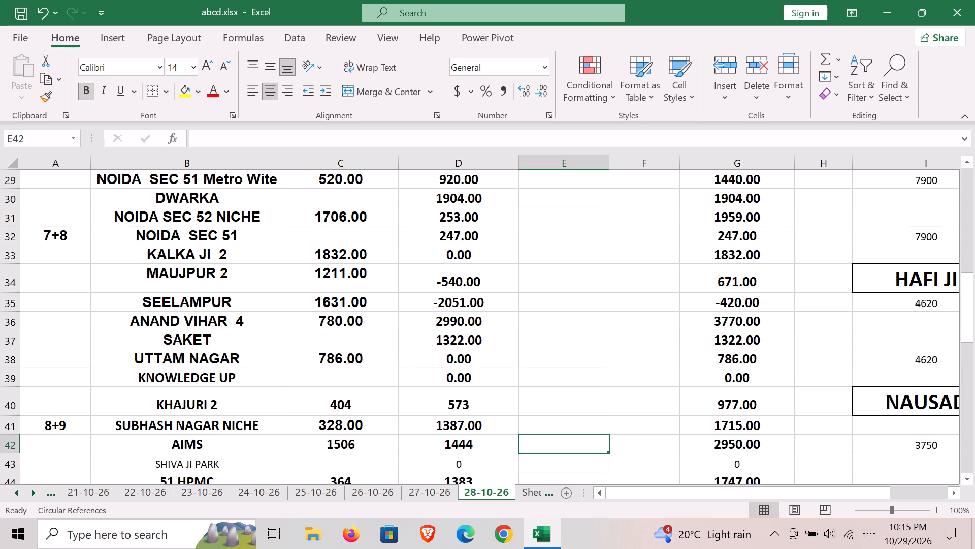
key(Up)
key(Up)
key(Up)
key(Up)
key(Up)
key(Up)
key(Up)
key(Up)
key(Up)
key(Up)
key(Up)
key(Up)
key(Up)
key(Up)
key(Up)
key(Up)
key(Up)
key(Up)
key(Up)
key(Up)
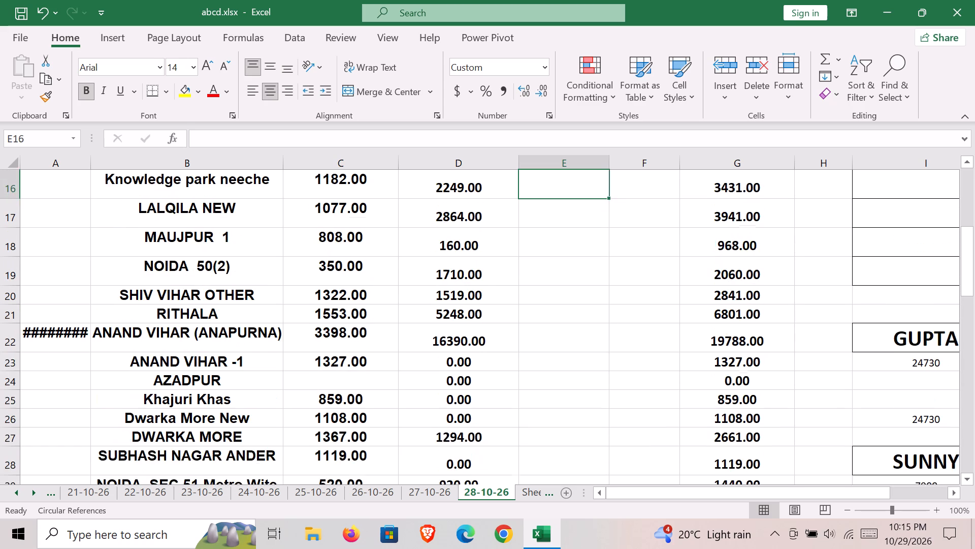
key(Up)
key(Up)
key(Up)
key(Up)
key(Up)
key(Up)
key(Up)
key(Up)
key(Up)
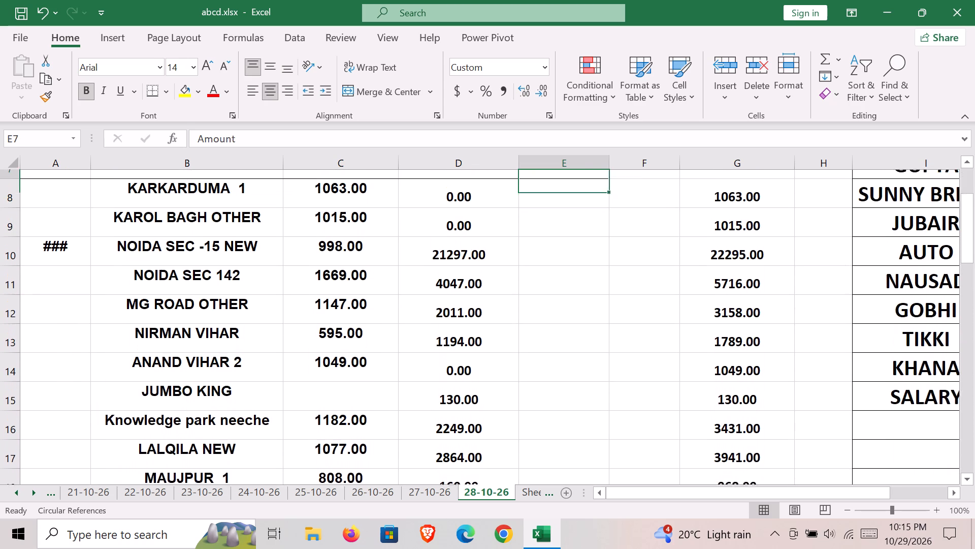
key(Down)
key(Down)
key(Up)
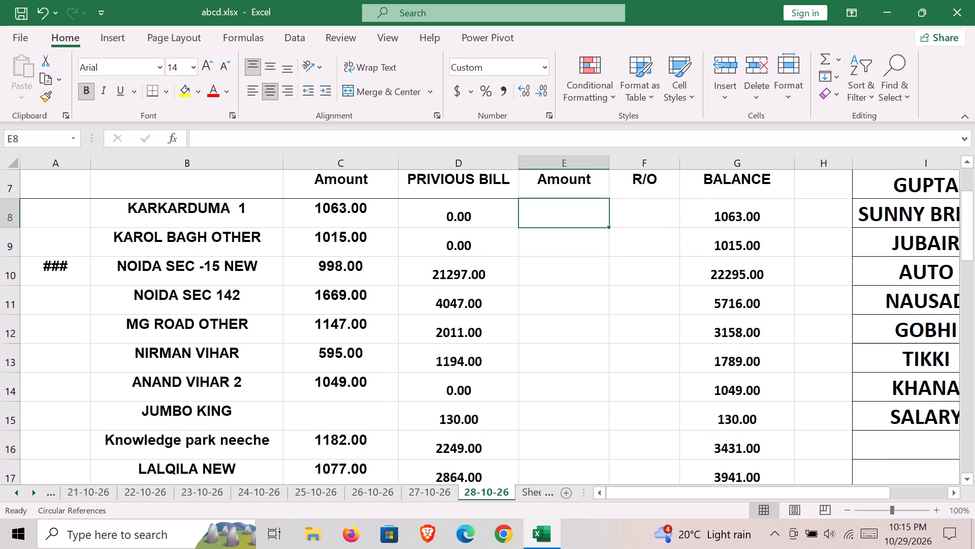
text(1000)
key(Down)
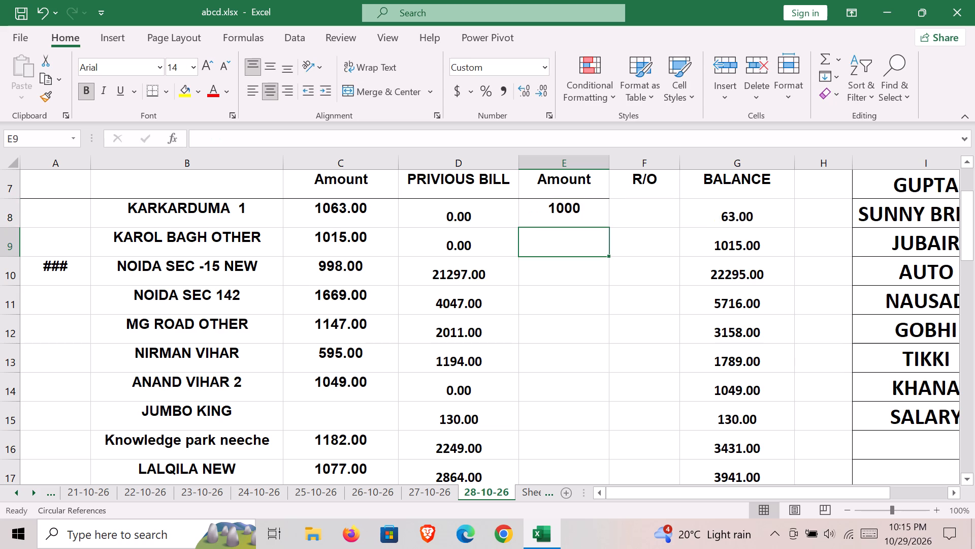
key(Up)
key(Right)
text(63)
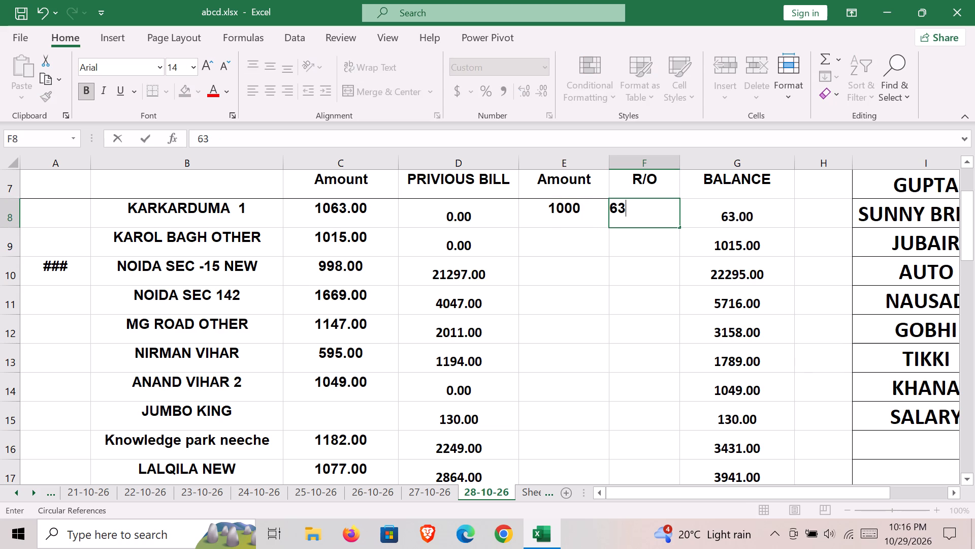
key(Down)
Enter 480 in the column E Amount cell of the JUMBO KING row (E15).
key(Left)
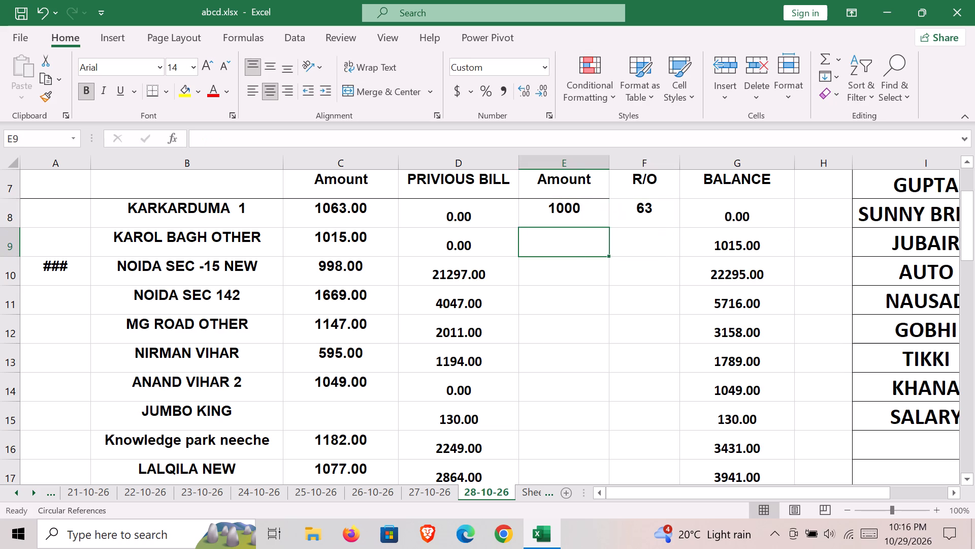
key(Down)
key(Down)
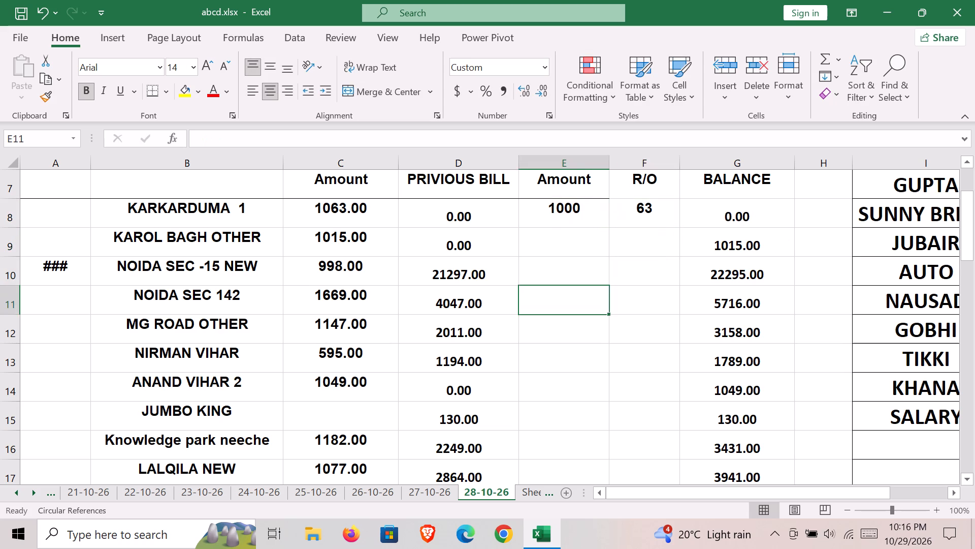
key(Down)
key(Down)
key(Down)
key(Down)
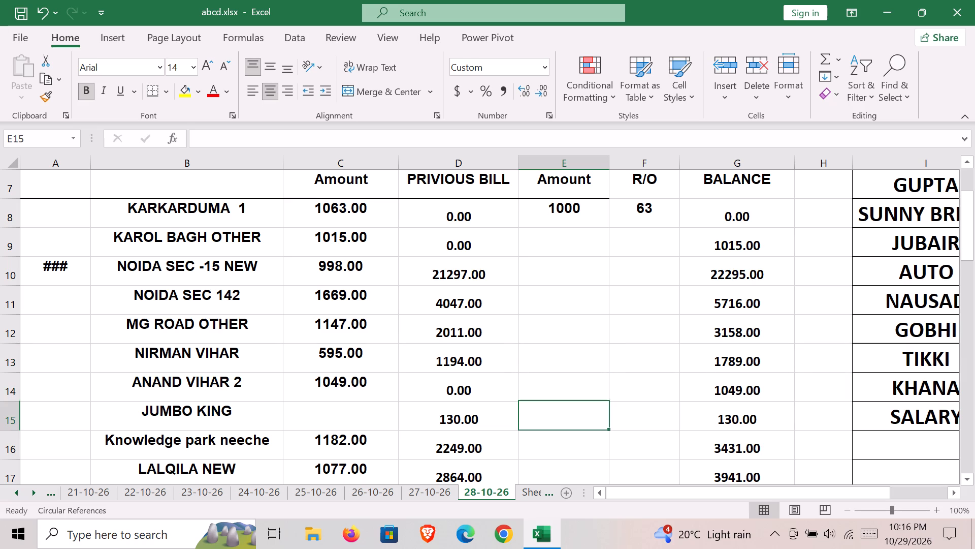
text(480)
key(Up)
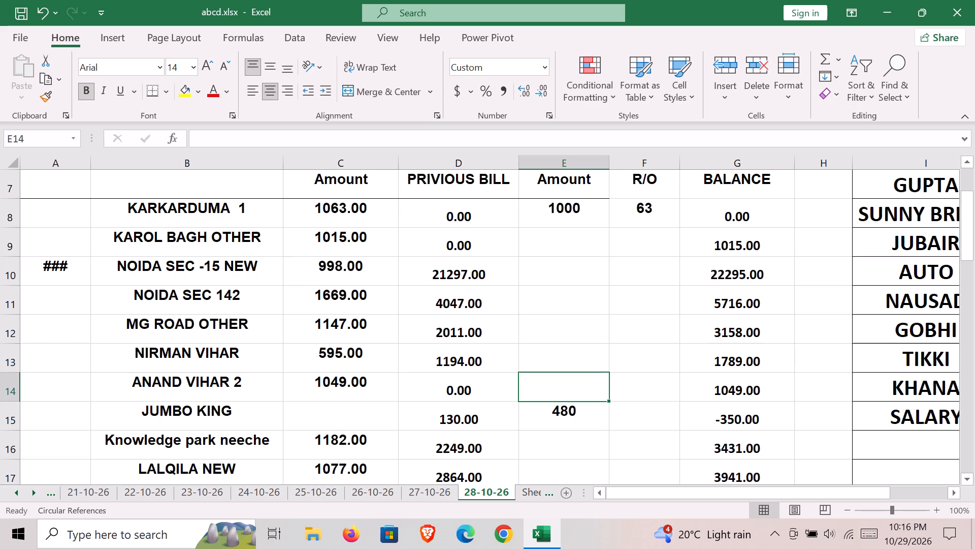
Enter 480 as the debit amount in column C of the JUMBO KING row (C15).
key(Left)
key(Left)
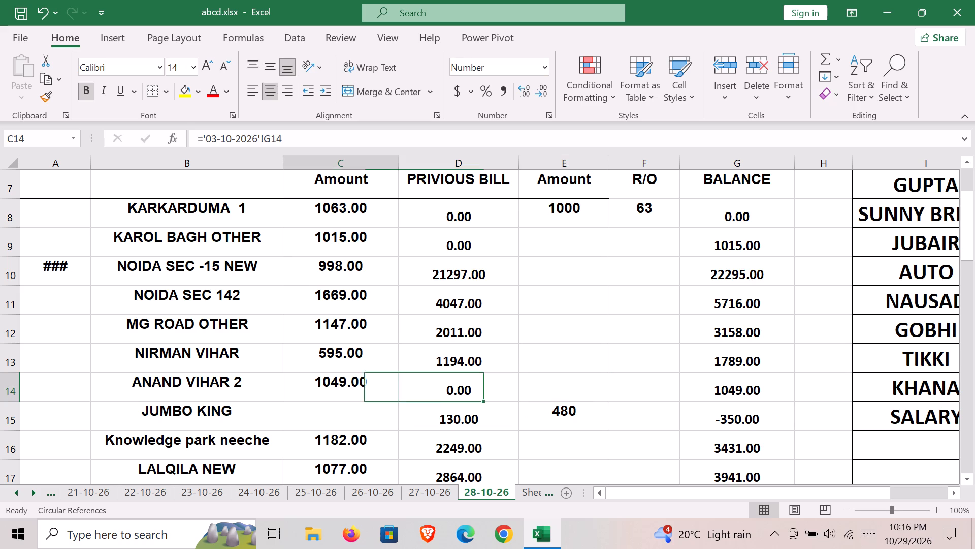
key(Down)
text(480)
key(Right)
For the ANAND VIHAR 2 row, enter 1000 as the column E Amount (E14) and 49 as R/O (F14).
key(Right)
key(Right)
key(Left)
key(Down)
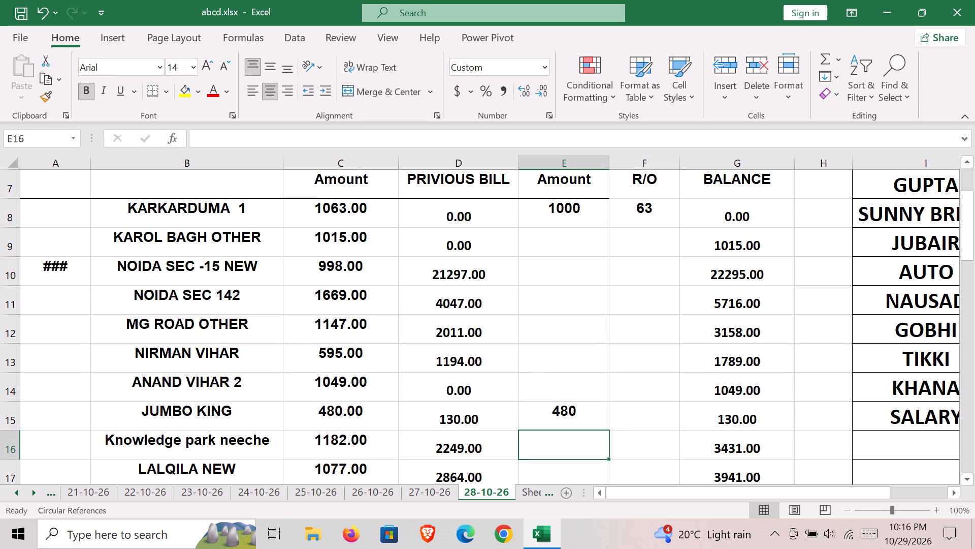
key(Up)
key(Up)
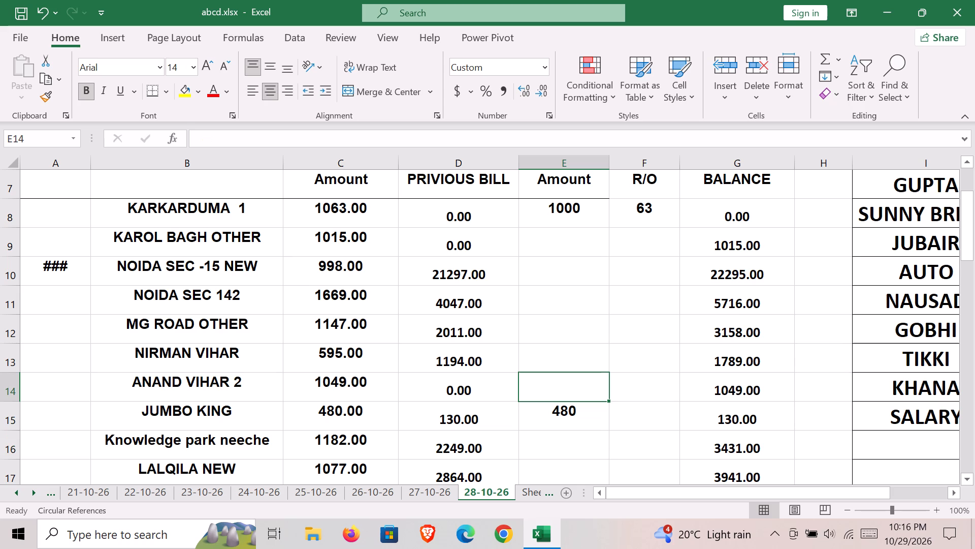
text(1000)
key(Right)
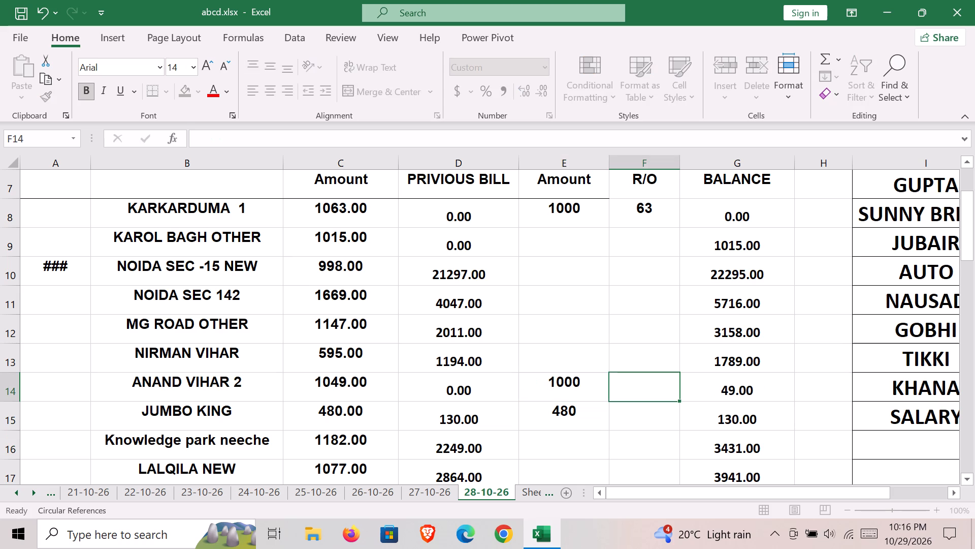
text(49)
key(Down)
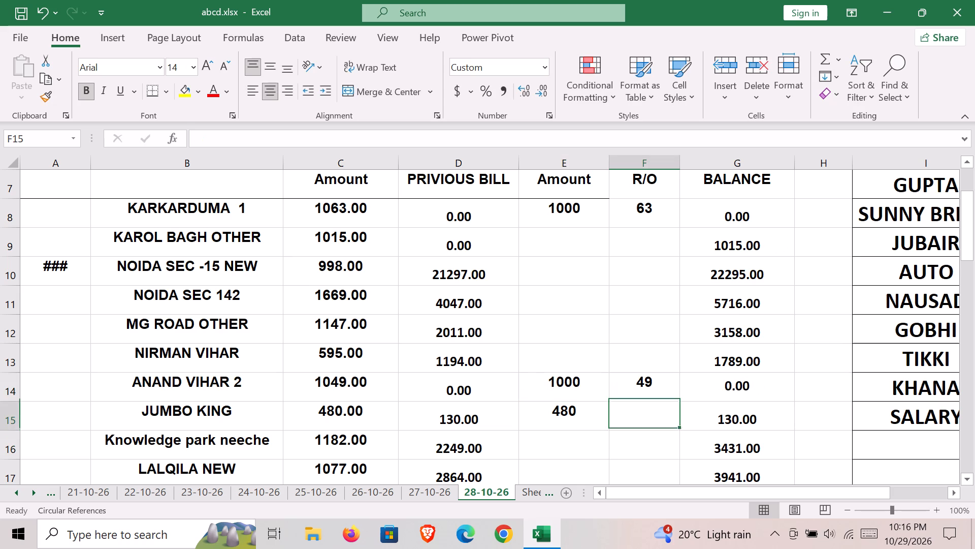
For the ANAND VIHAR -1 row, enter 1300 as the column E Amount (E23) and 27 as R/O (F23).
key(Left)
key(Down)
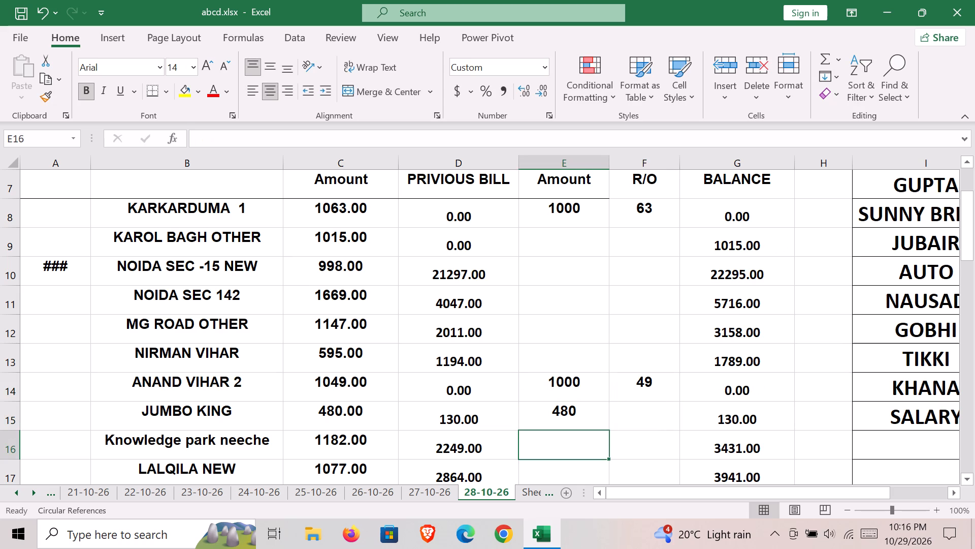
key(Down)
key(Down)
key(Down)
key(Down)
key(Down)
key(Down)
key(Down)
key(Down)
key(Down)
key(Down)
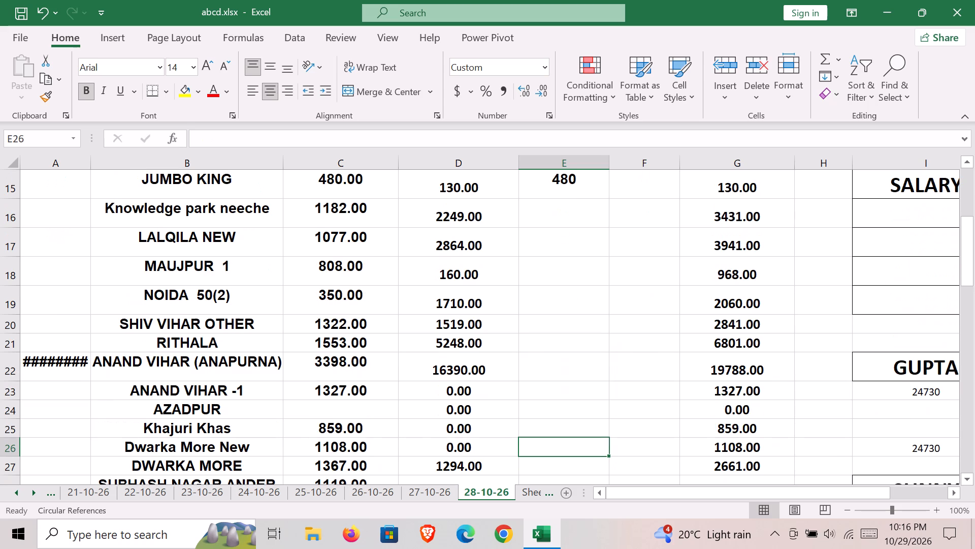
key(Up)
key(Up)
key(Up)
text(1300)
key(Right)
text(27)
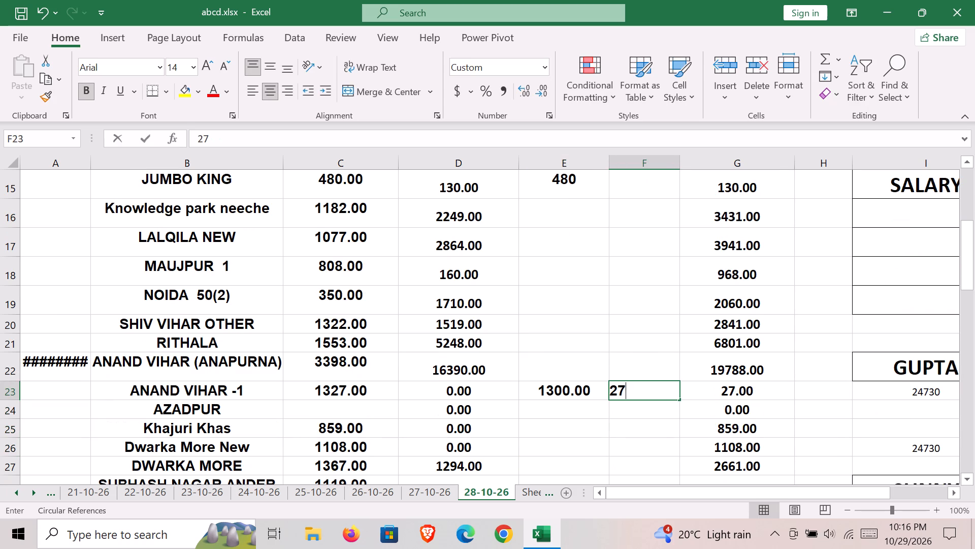
key(Up)
Enter 1790 in the column E Amount cell of the SEELAMPUR row (E35).
key(Left)
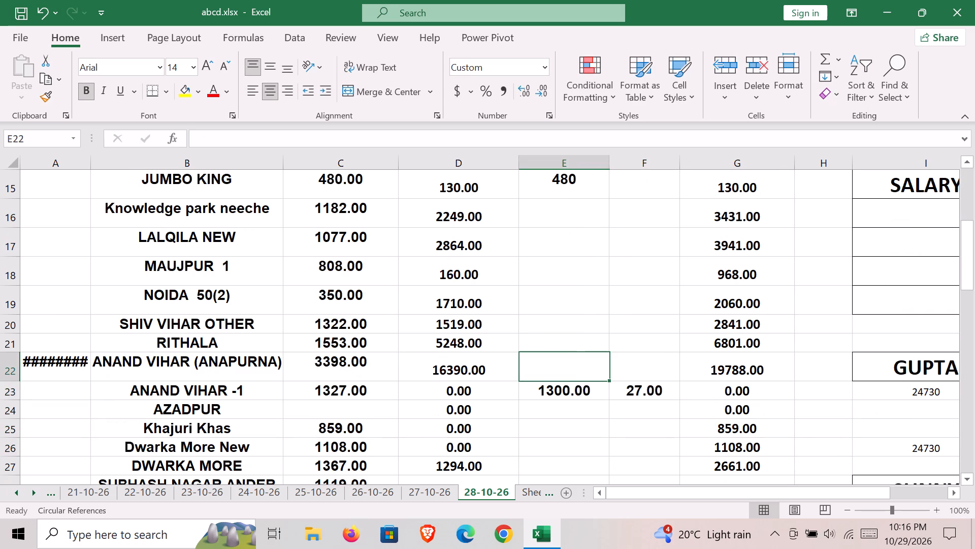
key(Down)
key(Down)
key(Down)
key(Down)
key(Down)
key(Down)
key(Down)
key(Down)
key(Down)
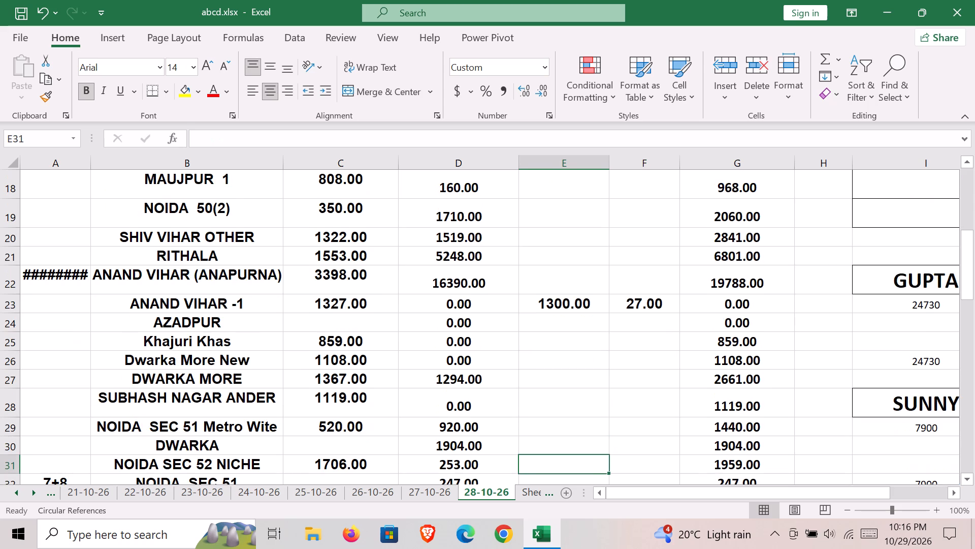
key(Down)
key(Down)
key(Down)
key(Down)
key(Down)
key(Down)
key(Up)
key(Up)
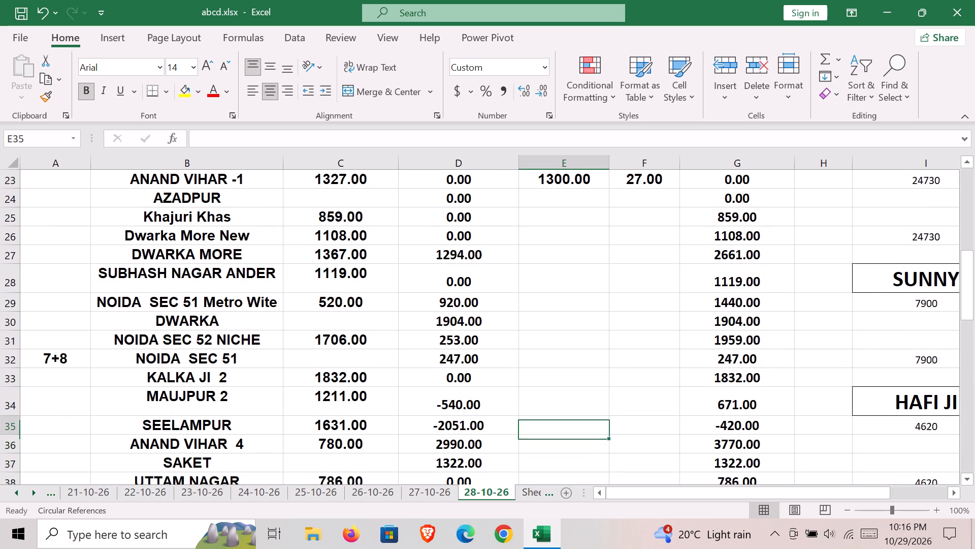
text(1790)
key(Right)
Enter 1150 in the column E Amount cell of the MAUJPUR 1 row (E18).
key(Up)
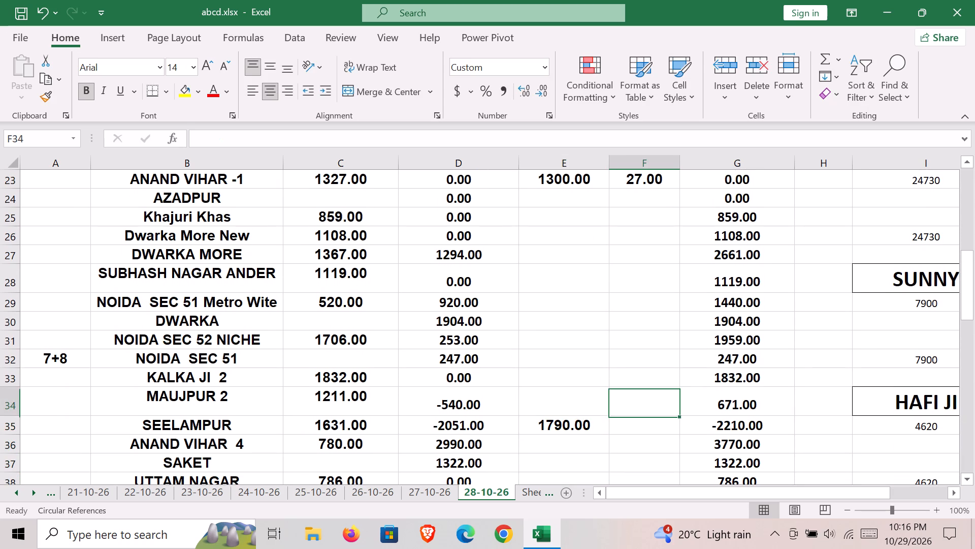
key(Left)
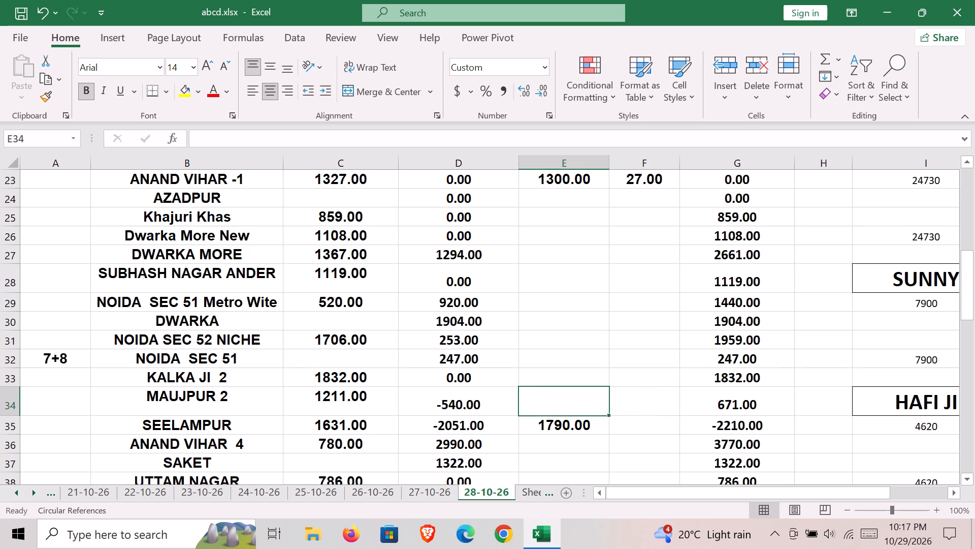
key(Up)
key(Up)
key(Up)
key(Up)
key(Up)
key(Up)
key(Up)
key(Up)
key(Up)
key(Up)
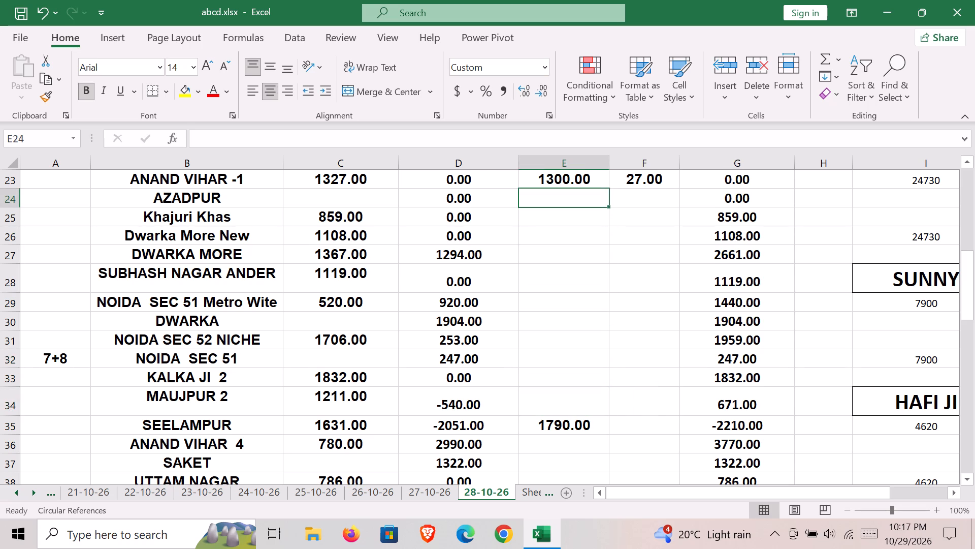
key(Up)
key(Up)
key(Up)
key(Up)
key(Up)
key(Up)
key(Up)
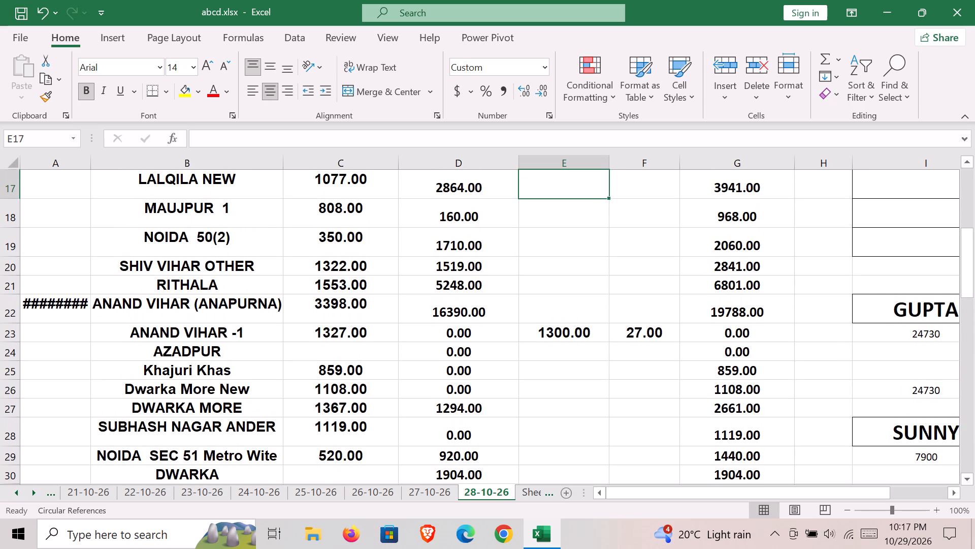
key(Down)
key(Down)
key(Up)
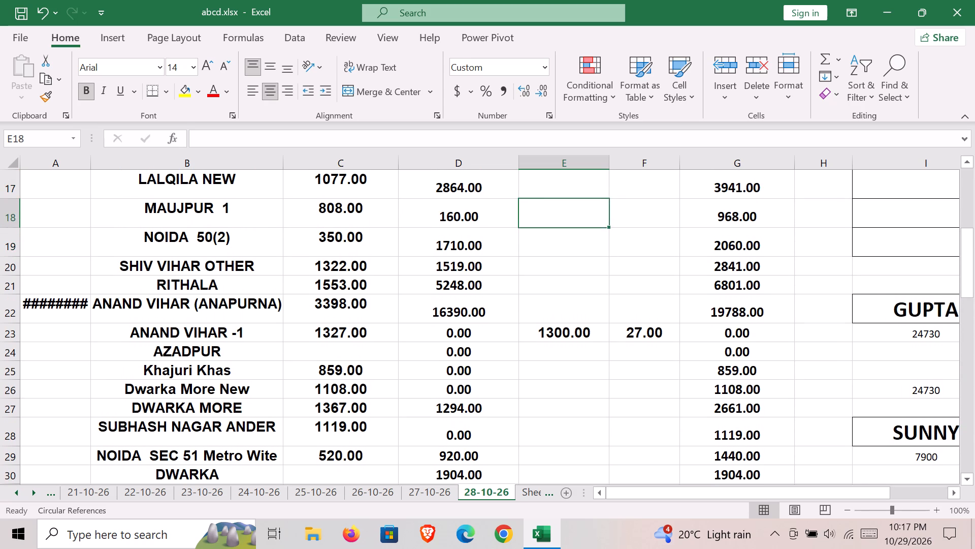
text(11)
text(50)
key(Down)
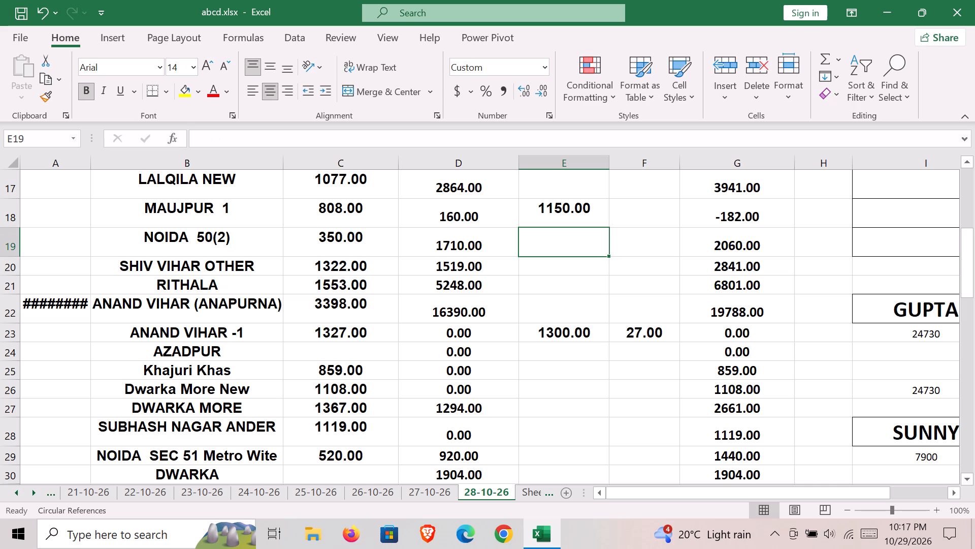
For the MAUJPUR 2 row, enter 1160 as the column E Amount (E34) and 51 as R/O (F34).
key(Left)
key(Right)
key(Down)
key(Down)
key(Down)
key(Down)
key(Down)
key(Down)
key(Down)
key(Down)
key(Down)
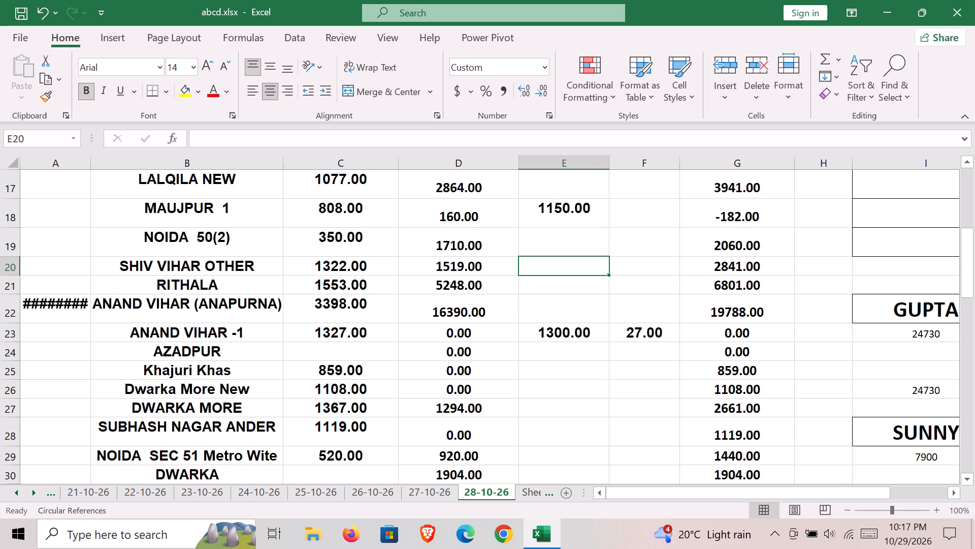
key(Down)
key(Down)
key(Down)
key(Down)
key(Down)
key(Down)
key(Down)
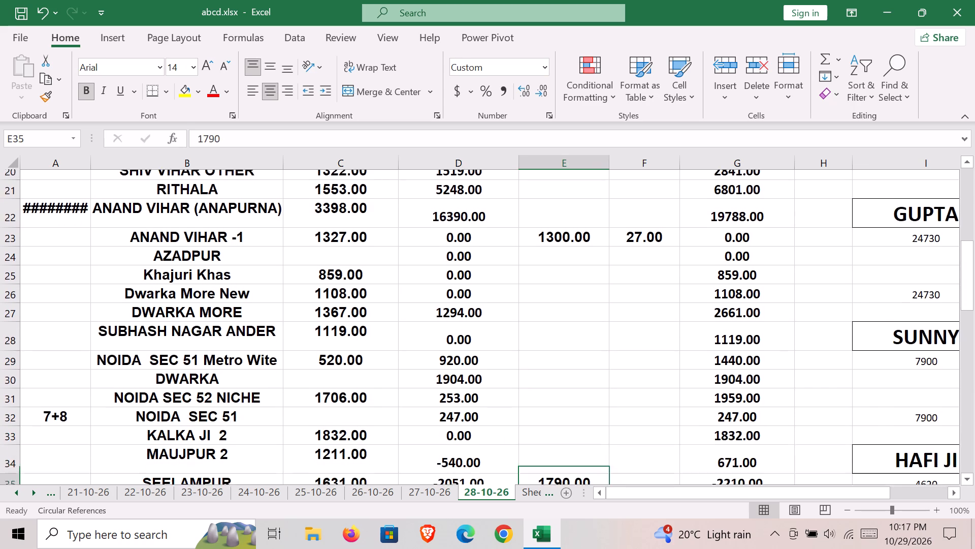
key(Down)
key(Down)
key(Up)
key(Up)
key(Up)
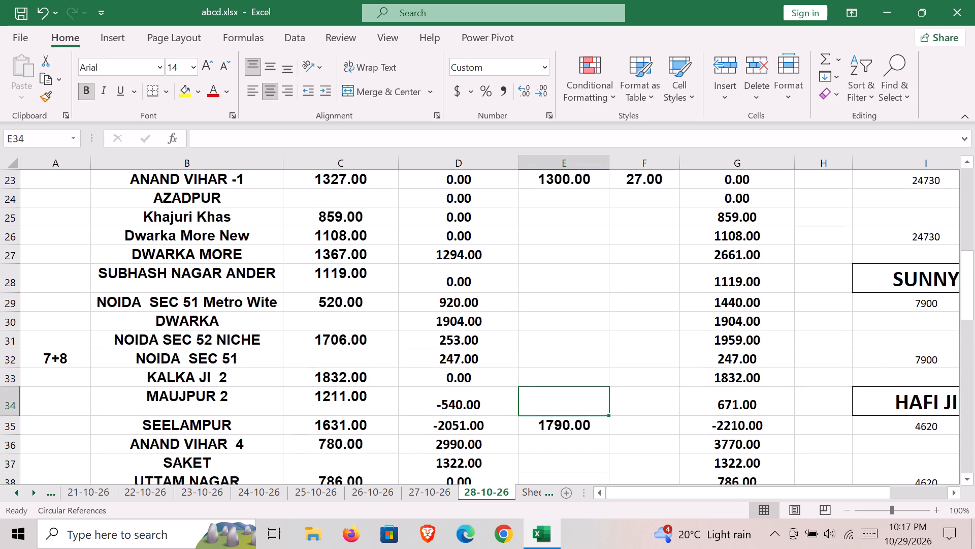
text(1160)
key(Right)
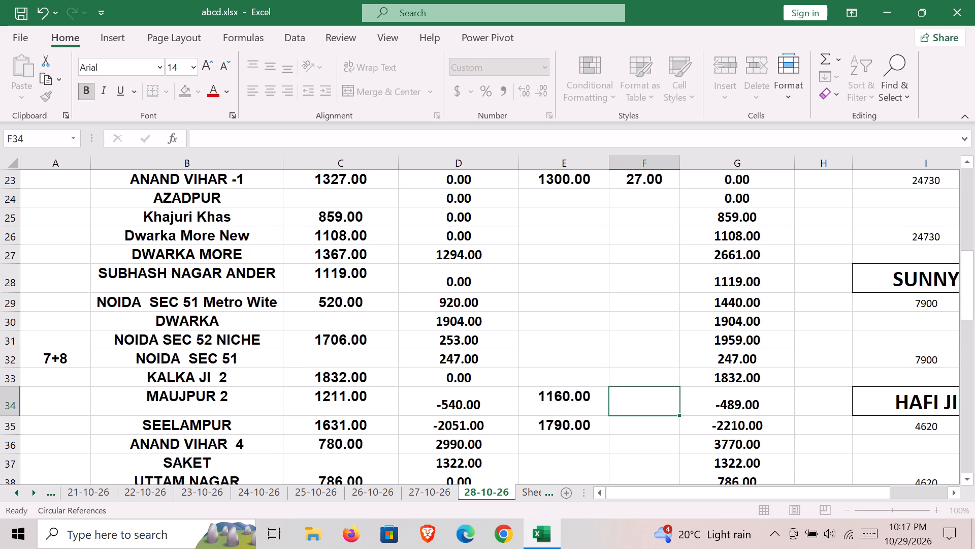
text(51)
key(Down)
key(Left)
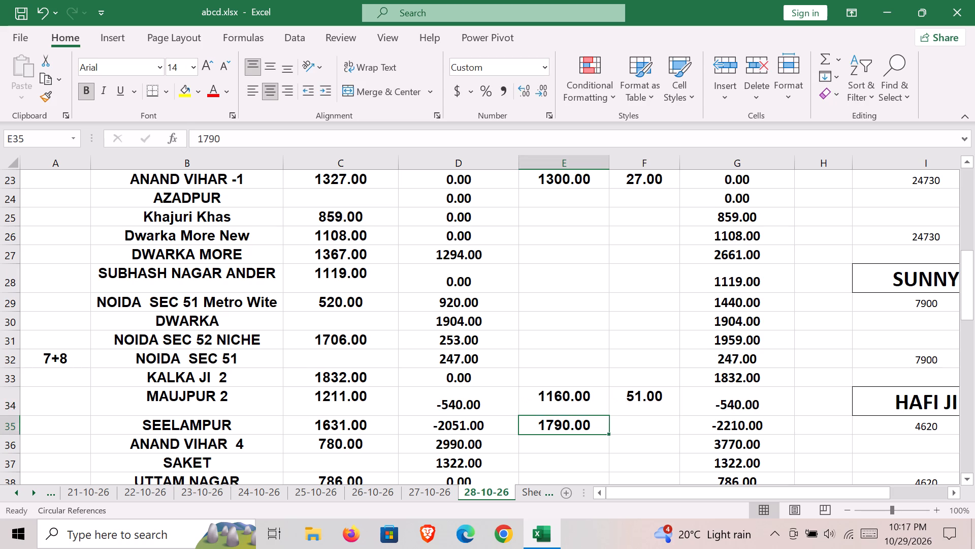
Save the abcd.xlsx workbook.
key(Down)
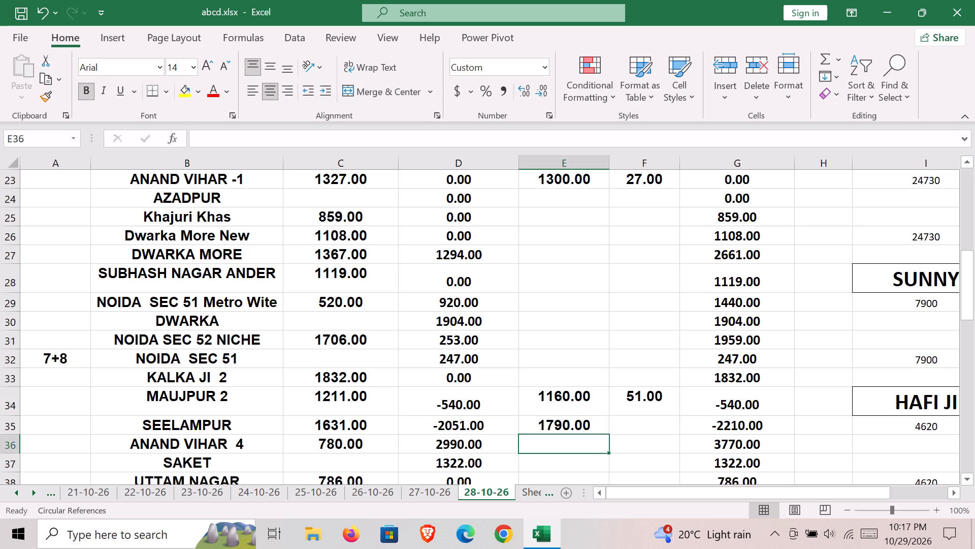
key(ctrl+s)
Enter 1780 in the column E Amount cell of the RITHALA row (E21).
key(Up)
key(Up)
key(Up)
key(Up)
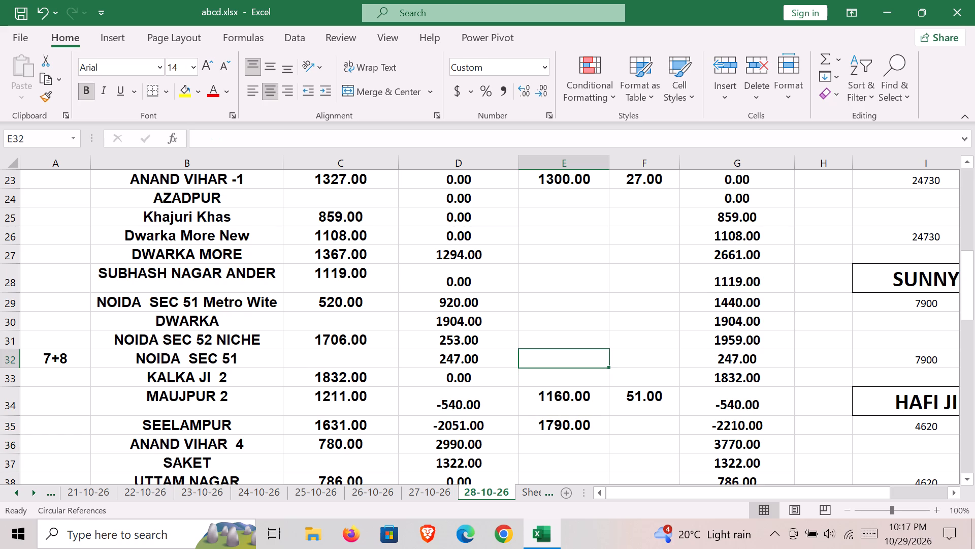
key(Up)
key(Up)
key(Up)
key(Up)
key(Up)
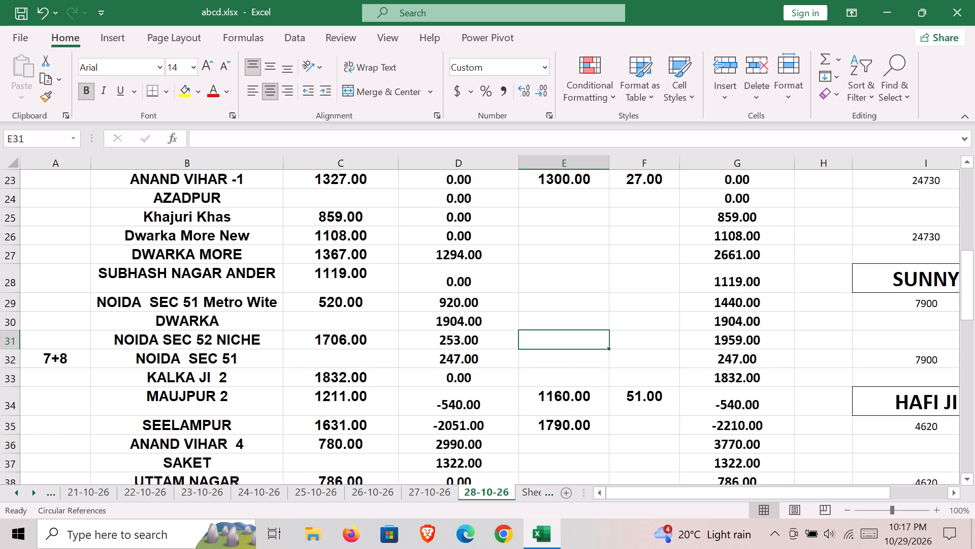
key(Down)
key(Down)
key(Down)
key(Down)
key(Down)
key(Down)
key(Down)
key(Down)
key(Down)
key(Down)
key(Up)
key(Up)
key(Up)
key(Up)
key(Up)
key(Up)
key(Up)
key(Up)
key(Up)
key(Up)
key(Up)
key(Up)
key(Up)
key(Up)
key(Up)
key(Up)
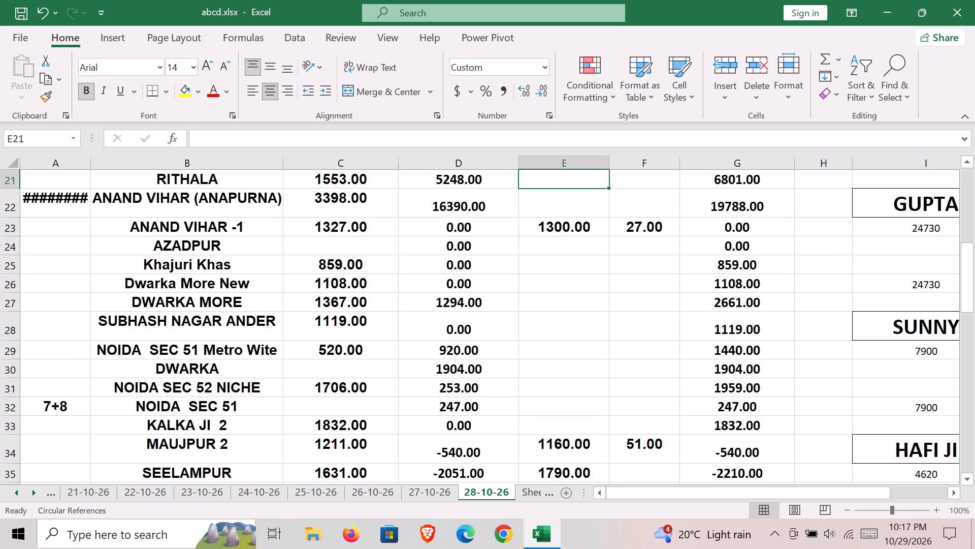
text(1878)
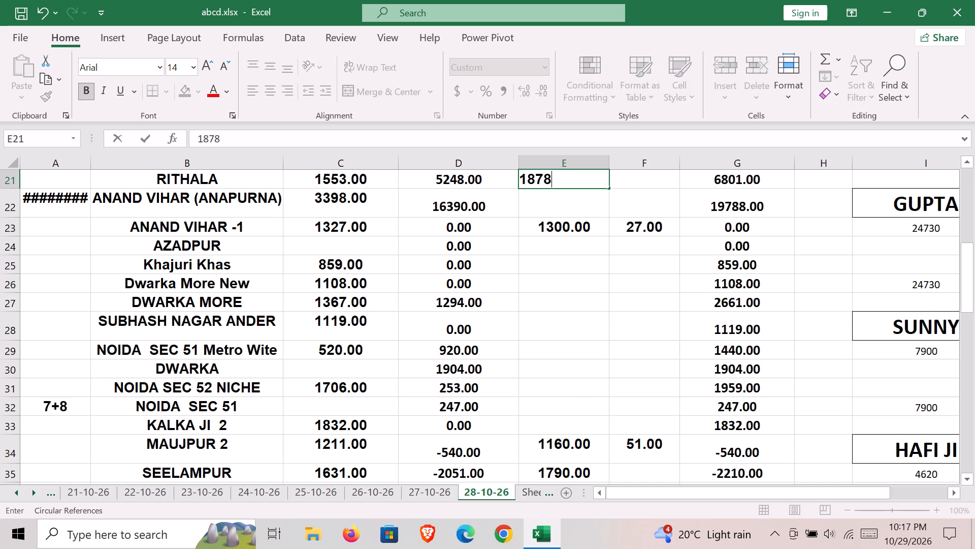
key(BackSpace)
key(BackSpace)
key(BackSpace)
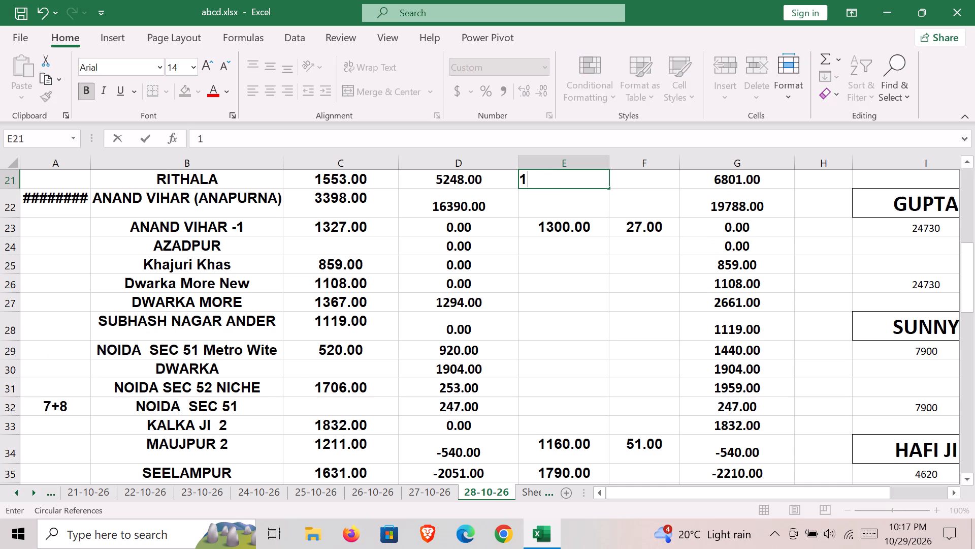
text(780)
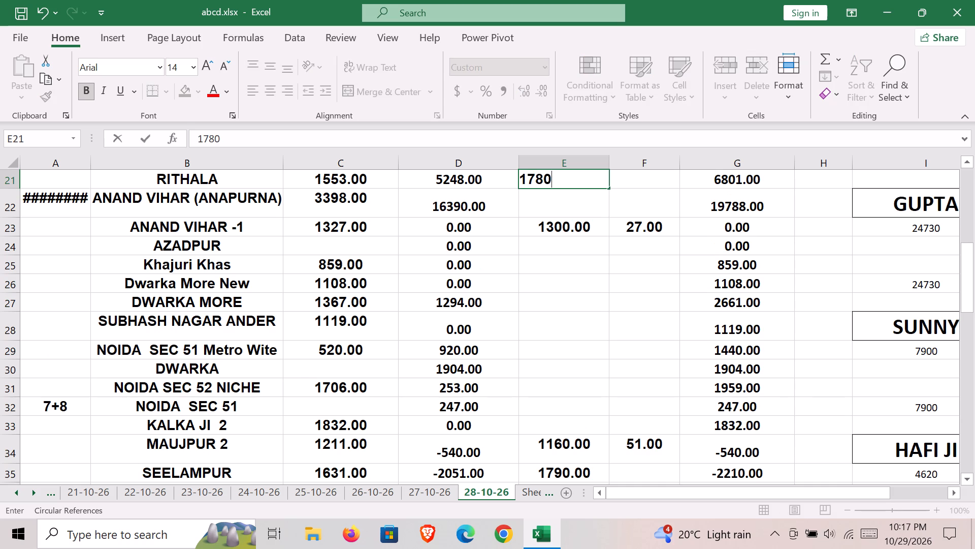
key(Down)
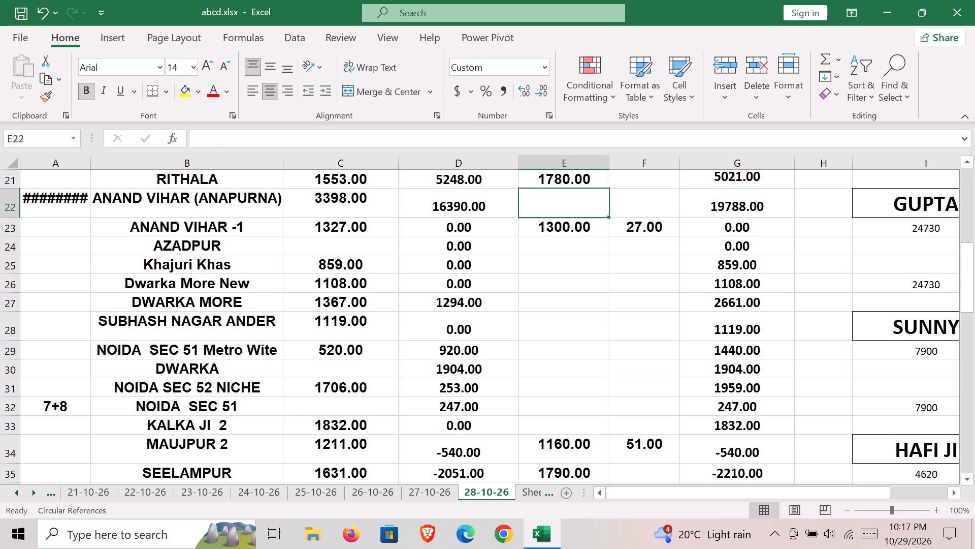
For the Khajuri Khas row, enter 810 as the column E Amount (E25) and 49 as R/O (F25).
key(Down)
key(Down)
key(Down)
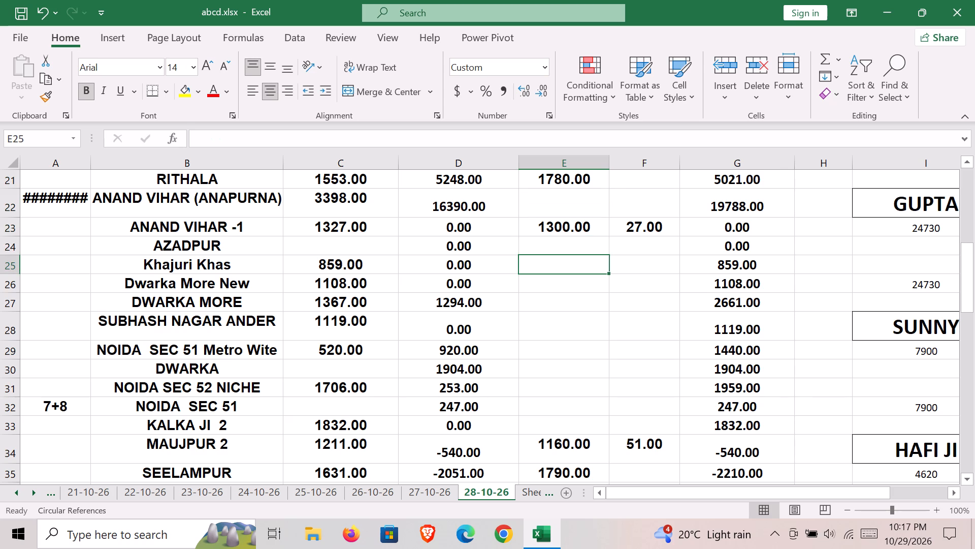
key(2)
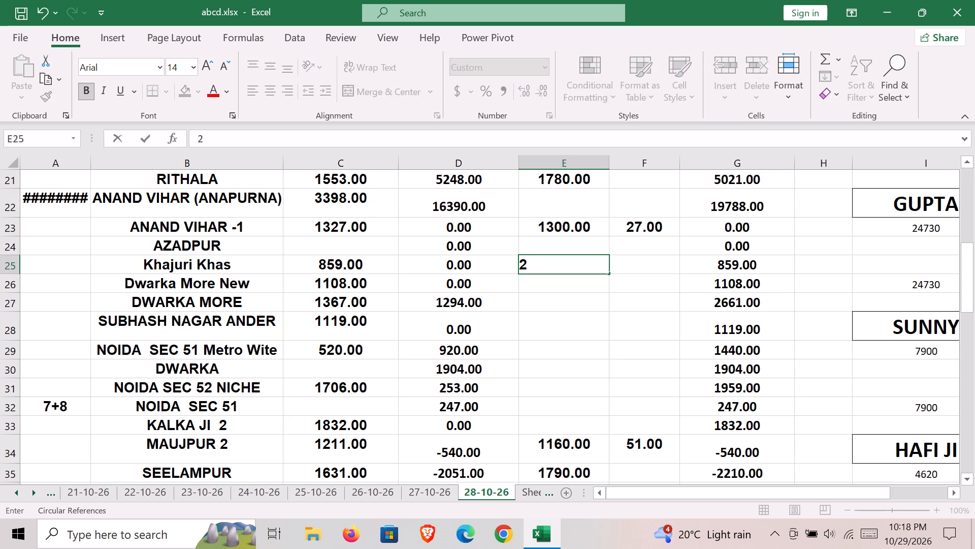
key(BackSpace)
text(810)
key(Right)
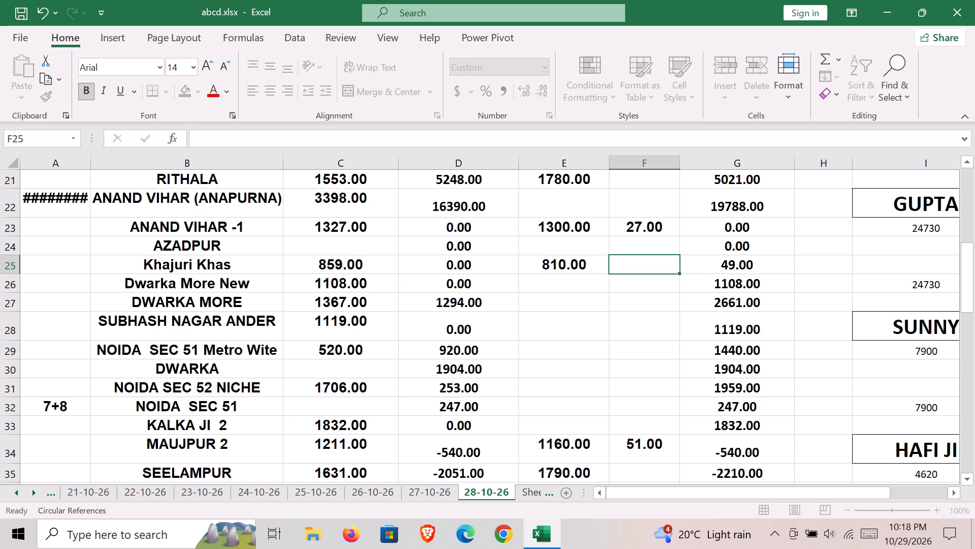
key(3)
key(BackSpace)
text(49)
key(Down)
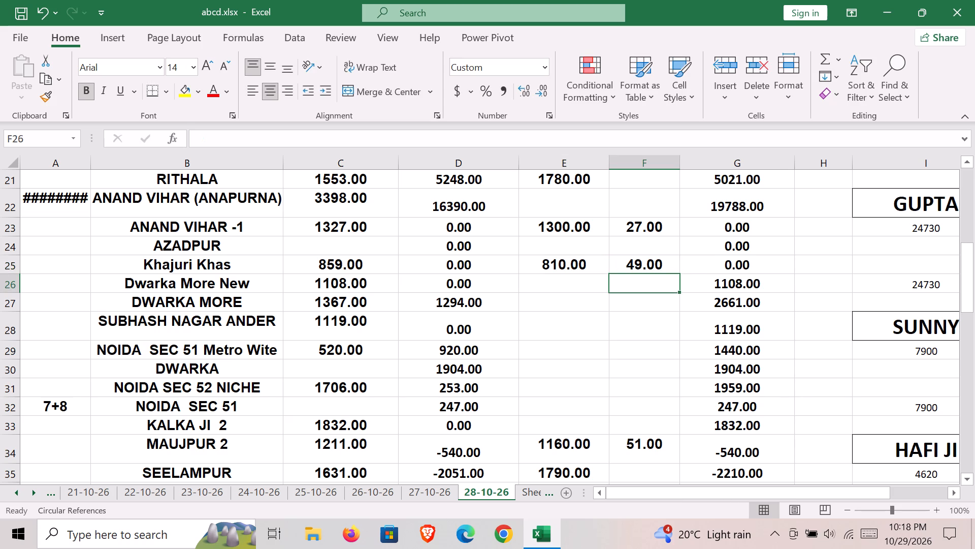
key(Left)
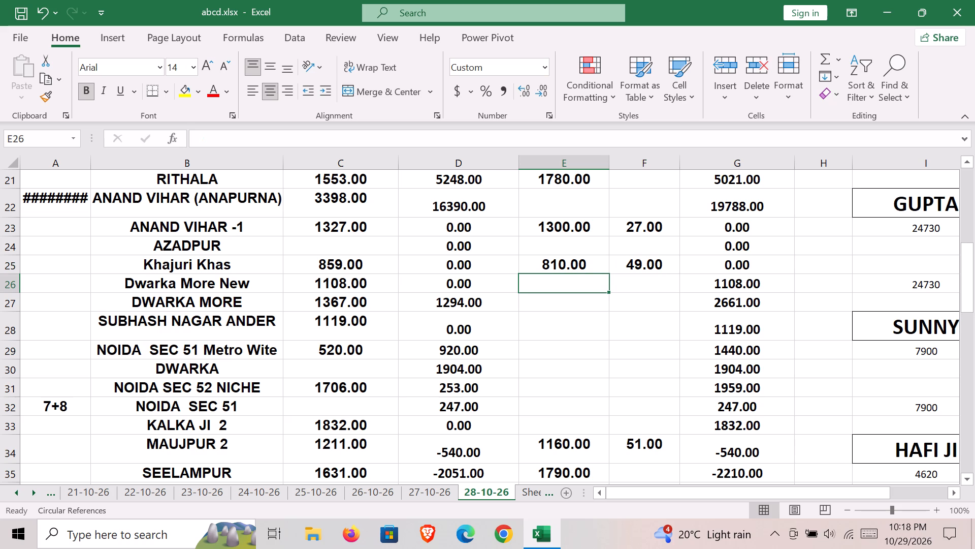
For the SHIV VIHAR OTHER row, enter 1320 as the column E Amount (E20) and 2 as R/O (F20).
key(Up)
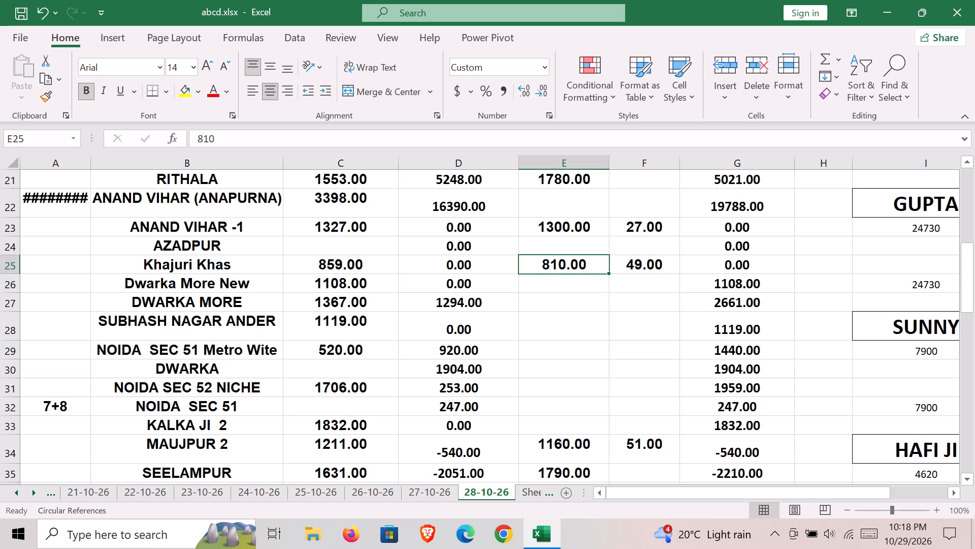
key(Up)
key(Up)
key(Up)
key(Up)
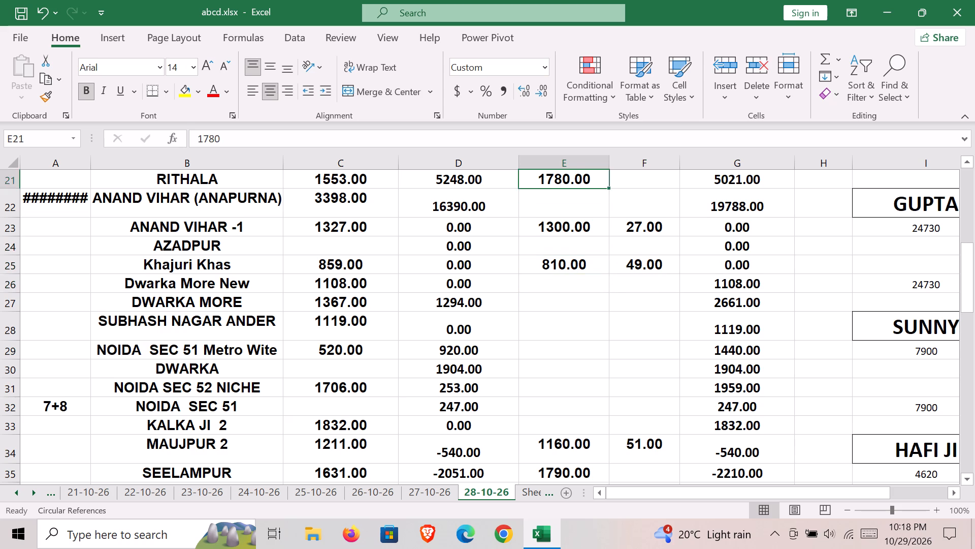
key(Up)
text(1320)
key(Right)
key(2)
key(Down)
key(Left)
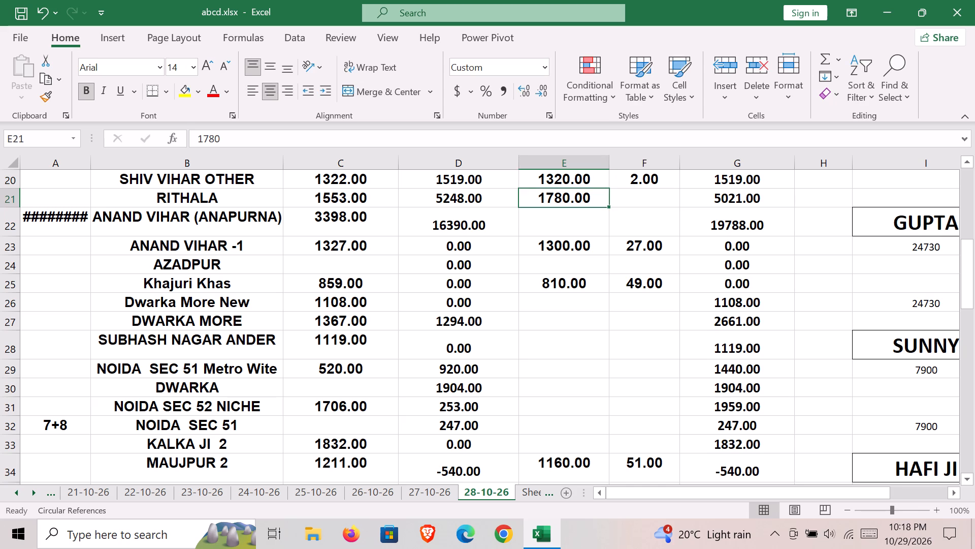
Enter 2950 in the column E Amount cell of the AIMS row (E42).
key(Down)
key(Down)
key(Down)
key(Down)
key(Down)
key(Down)
key(Down)
key(Down)
key(Down)
key(Down)
key(Down)
key(Down)
key(Down)
key(Down)
key(Down)
key(Down)
key(Down)
key(Down)
key(Down)
key(Down)
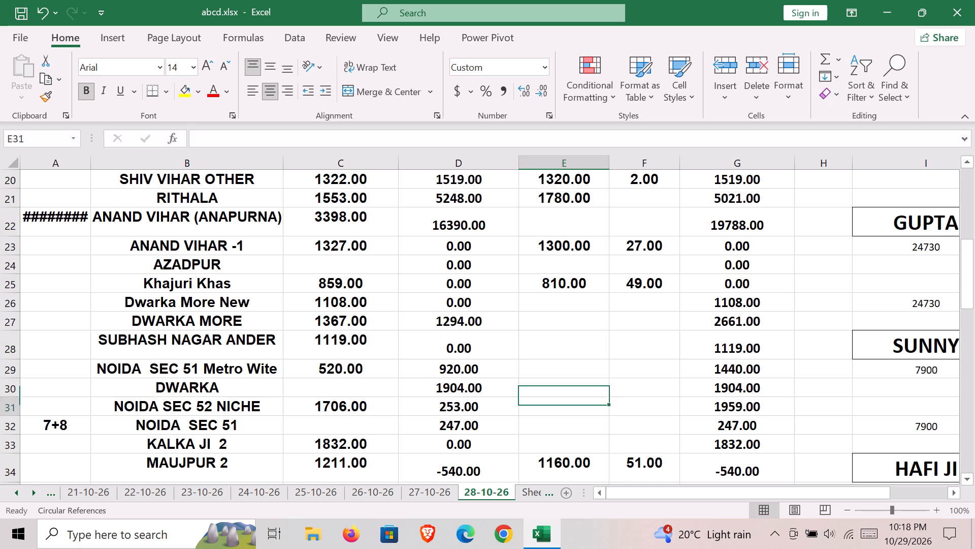
key(Up)
key(Up)
key(Up)
key(Up)
key(Up)
key(Up)
key(Up)
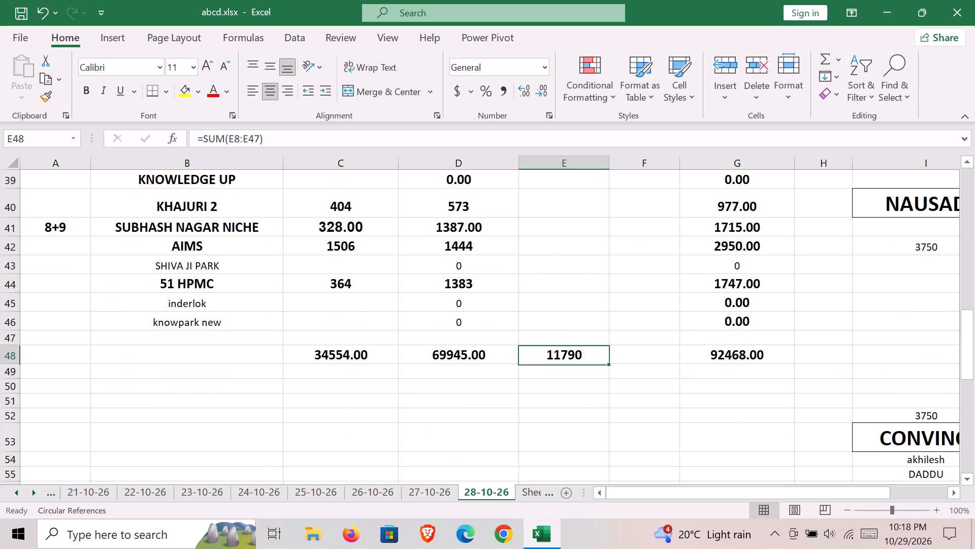
key(Up)
key(Up)
key(Up)
key(Up)
key(Up)
key(Up)
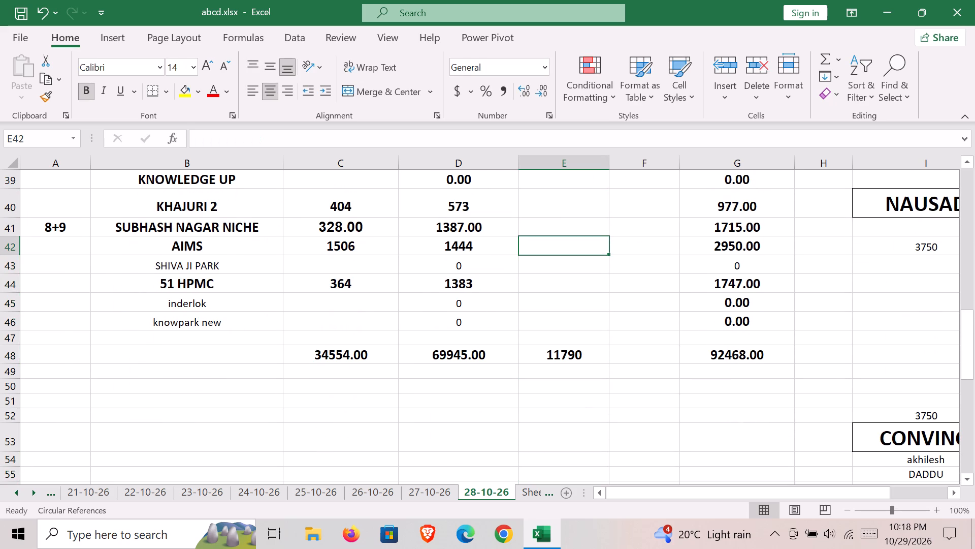
text(2950)
key(Right)
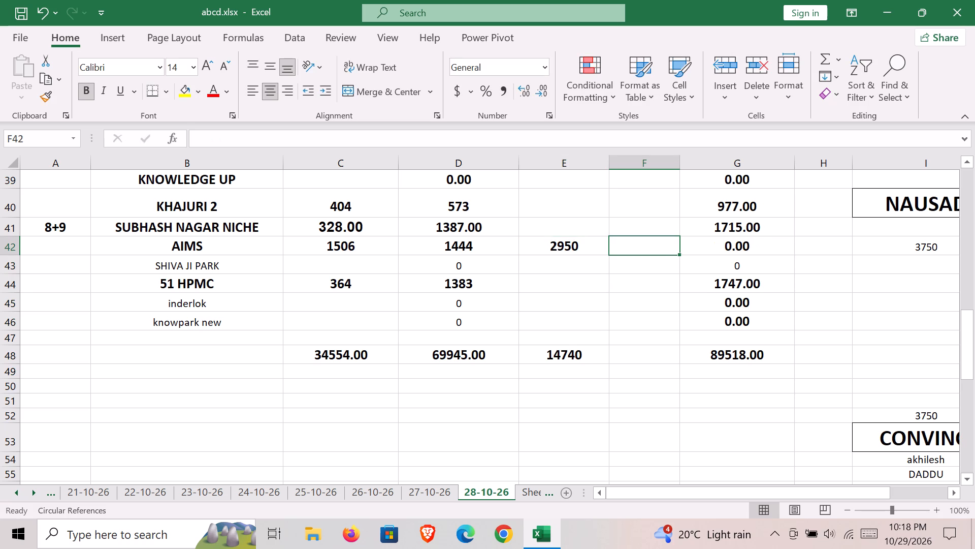
Save the abcd.xlsx workbook.
key(ctrl+s)
Go back up the column E Amount cells to the DWARKA MORE row (E27).
key(Left)
key(Up)
key(Up)
key(Up)
key(Up)
key(Up)
key(Up)
key(Up)
key(Up)
key(Up)
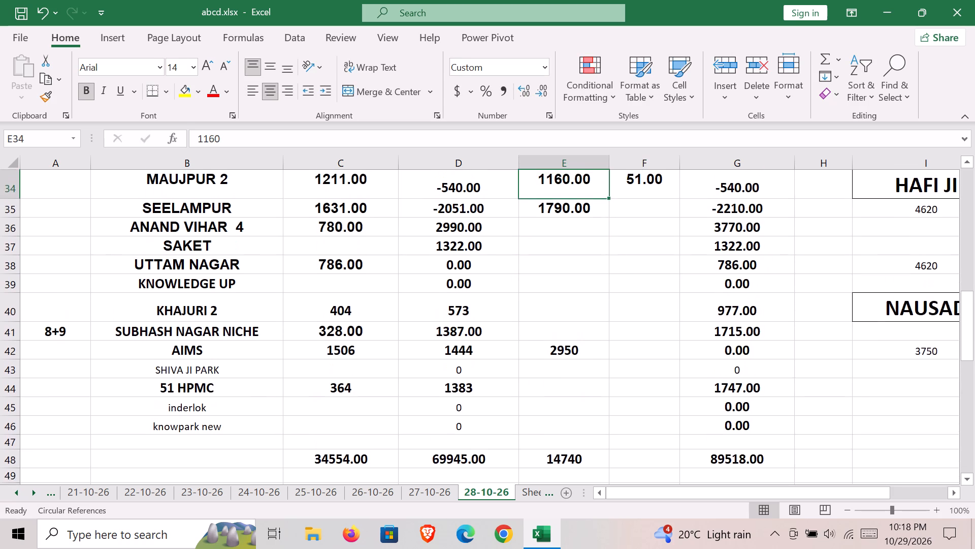
key(Up)
key(Up)
key(Up)
key(Up)
key(Up)
key(Up)
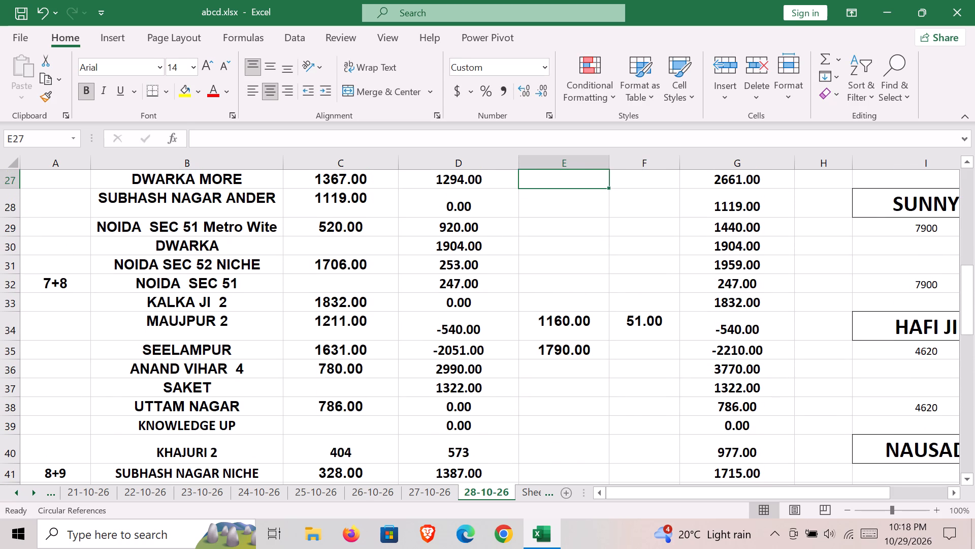
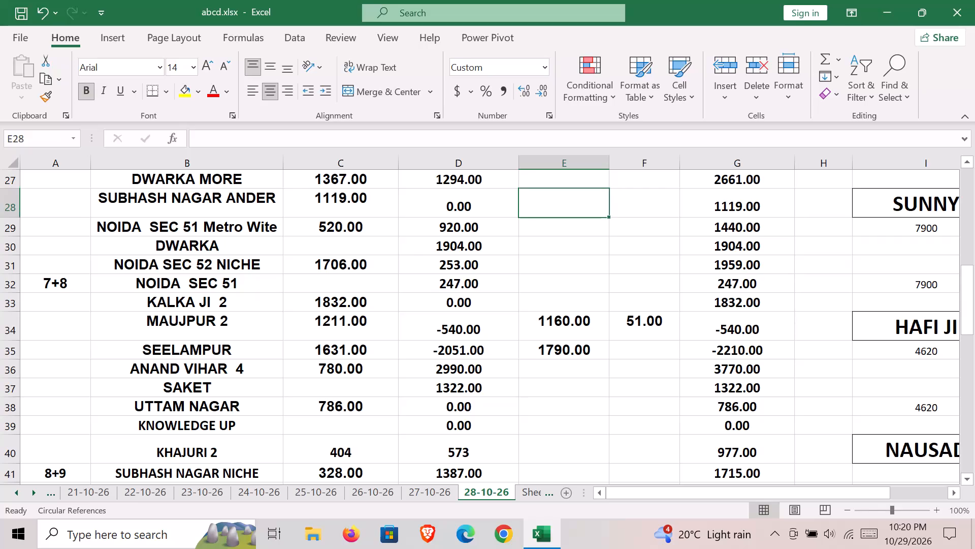
For the MG ROAD OTHER row, enter 1140 as the column E Amount (E12) and 7 as R/O (F12).
key(Up)
key(Up)
key(Up)
key(Up)
key(Up)
key(Up)
key(Up)
key(Up)
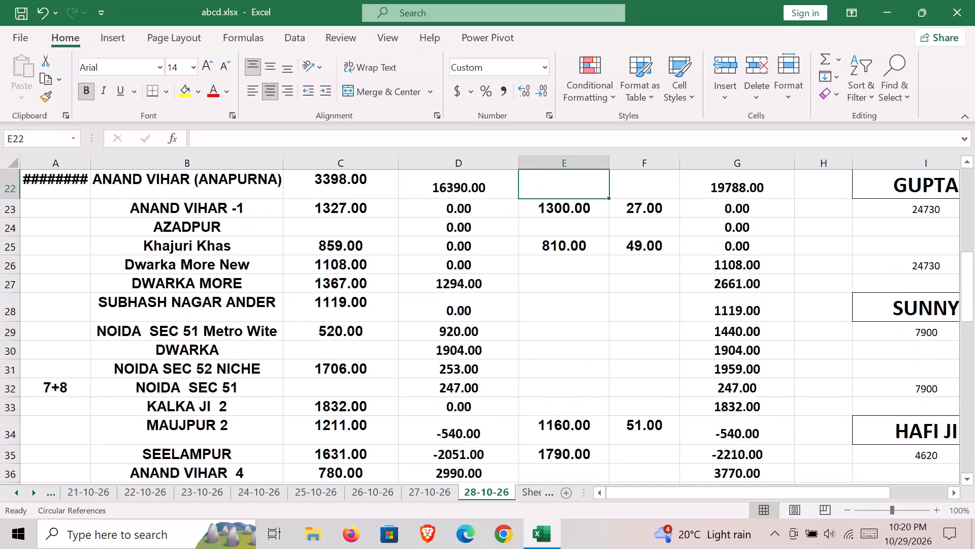
key(Up)
key(Up)
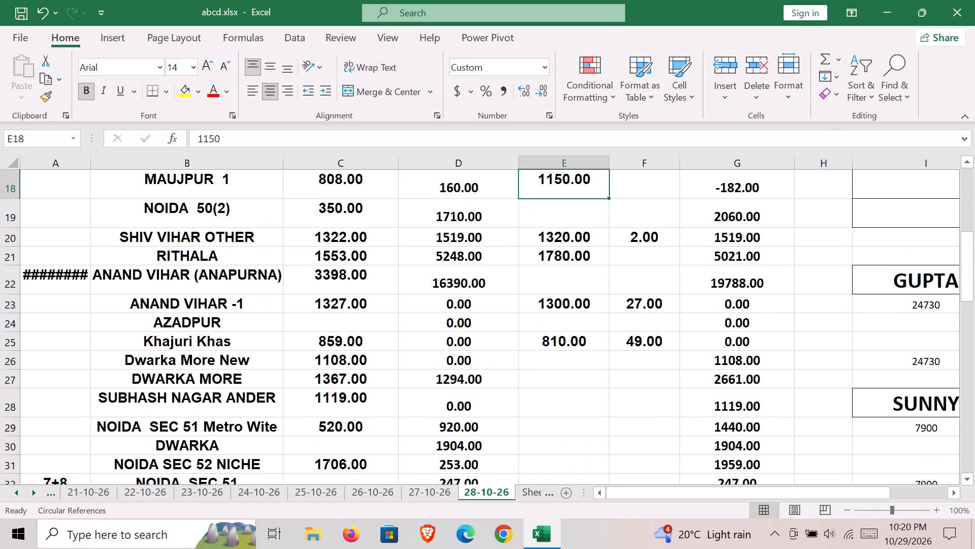
key(Up)
key(Up)
key(Up)
key(Up)
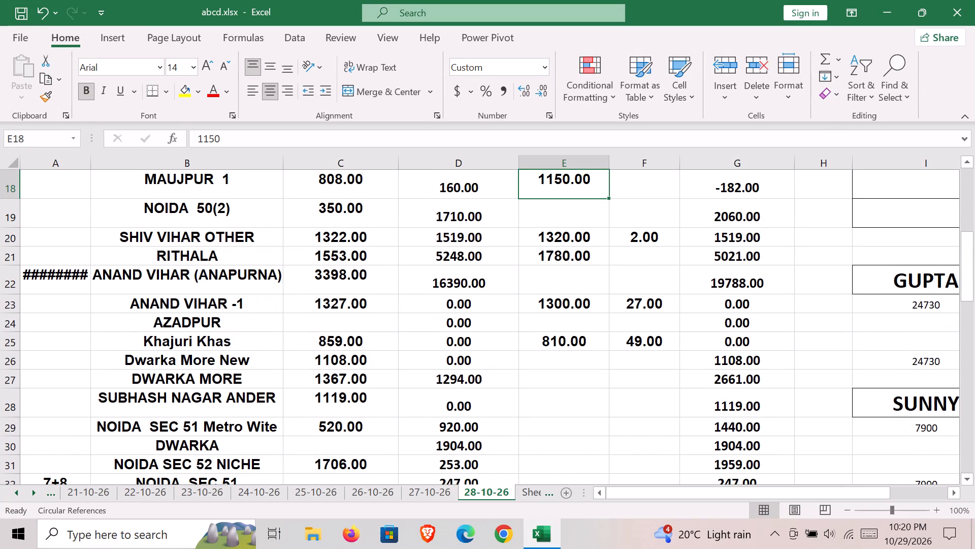
key(Up)
key(Up)
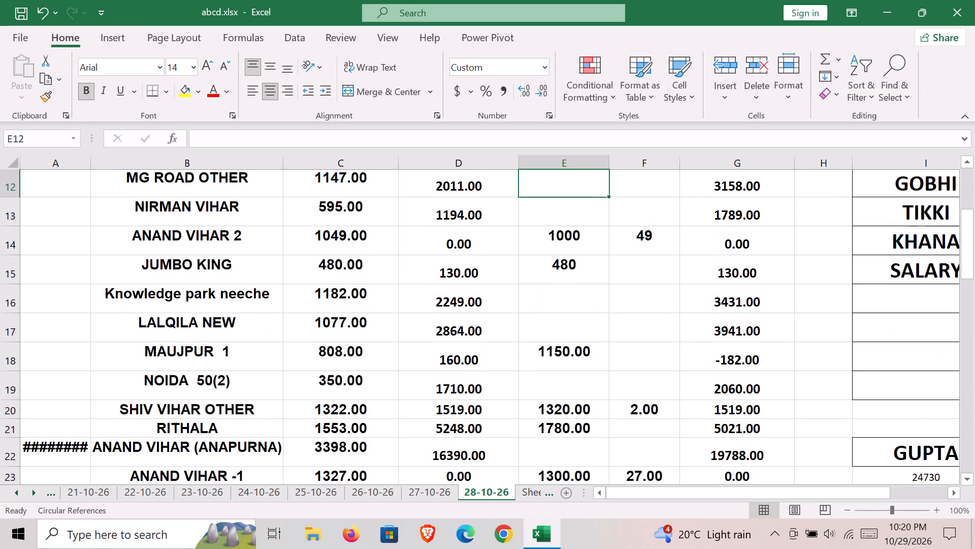
key(Up)
key(Down)
text(1140)
key(Right)
key(7)
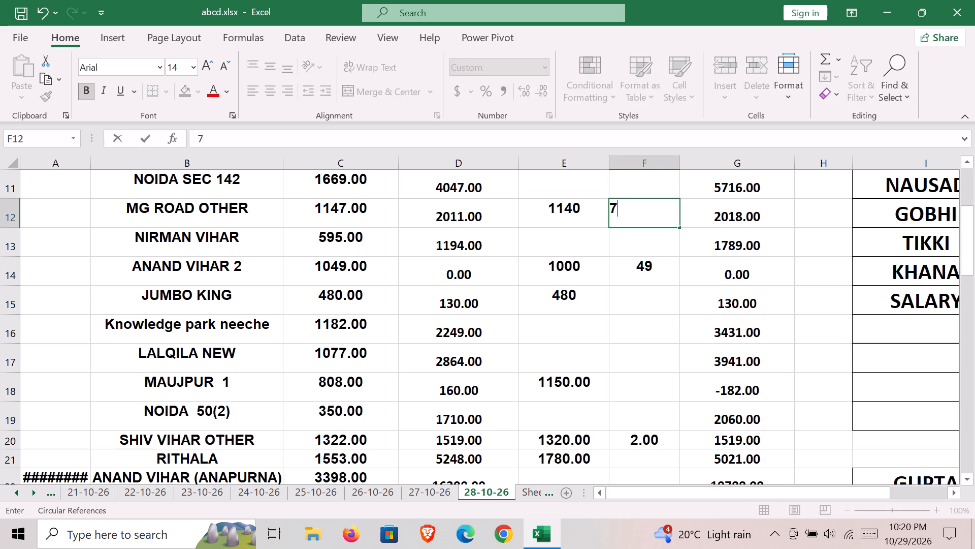
key(Up)
Enter 660 in the column E Amount cell of the SAKET row (E37).
key(Left)
key(Up)
key(Up)
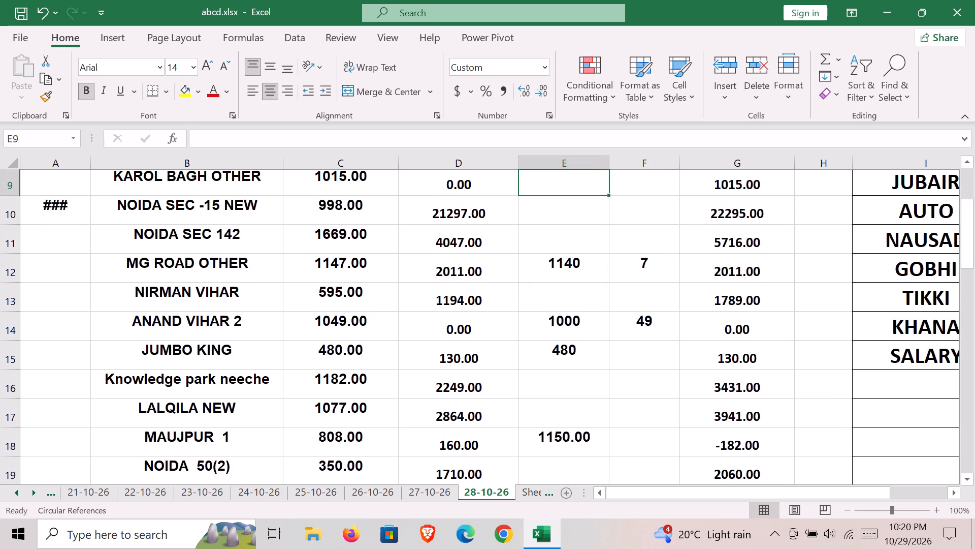
key(Up)
key(Up)
key(Down)
key(Down)
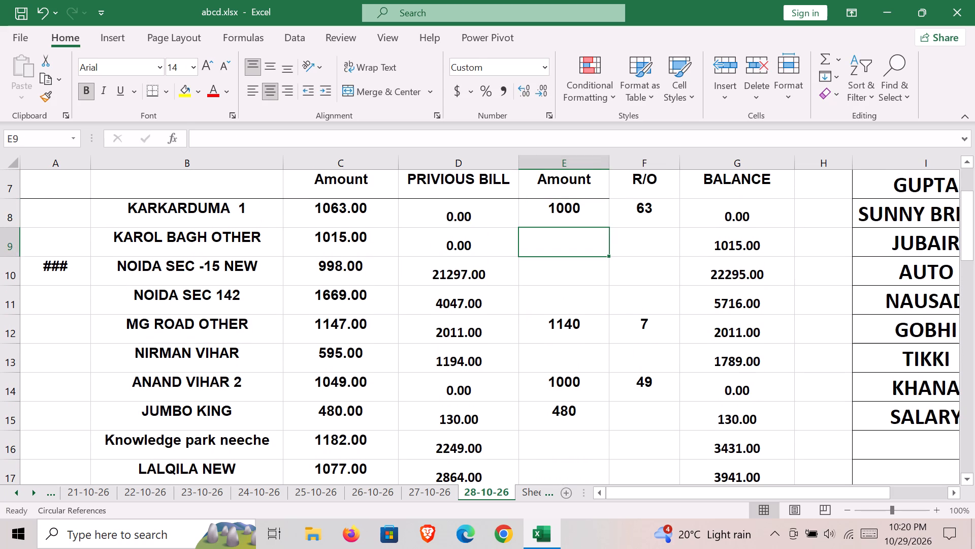
key(Down)
key(Down)
key(Down)
key(Down)
key(Down)
key(Down)
key(Down)
key(Down)
key(Down)
key(Down)
key(Down)
key(Down)
key(Down)
key(Down)
key(Down)
key(Down)
key(Down)
key(Down)
key(Down)
key(Down)
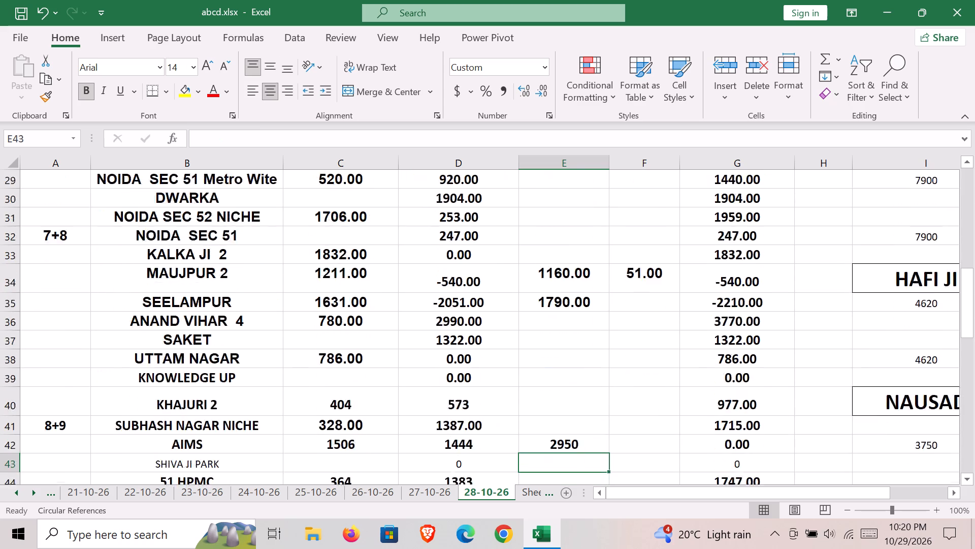
key(Up)
key(Up)
key(Up)
key(Up)
key(Up)
key(Up)
key(Up)
key(Up)
key(Up)
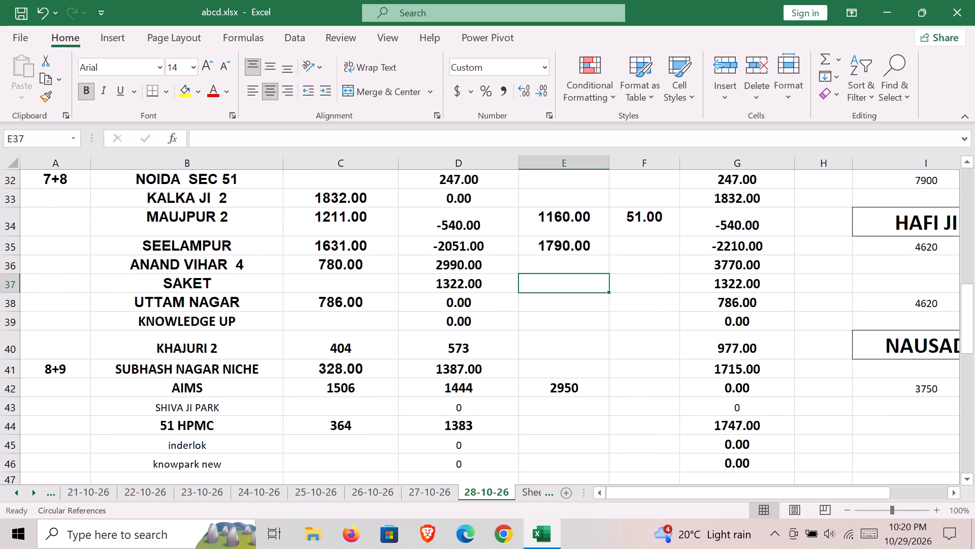
text(660)
key(Right)
Enter 1730 in the column E Amount cell of the LALQILA NEW row (E17).
key(Up)
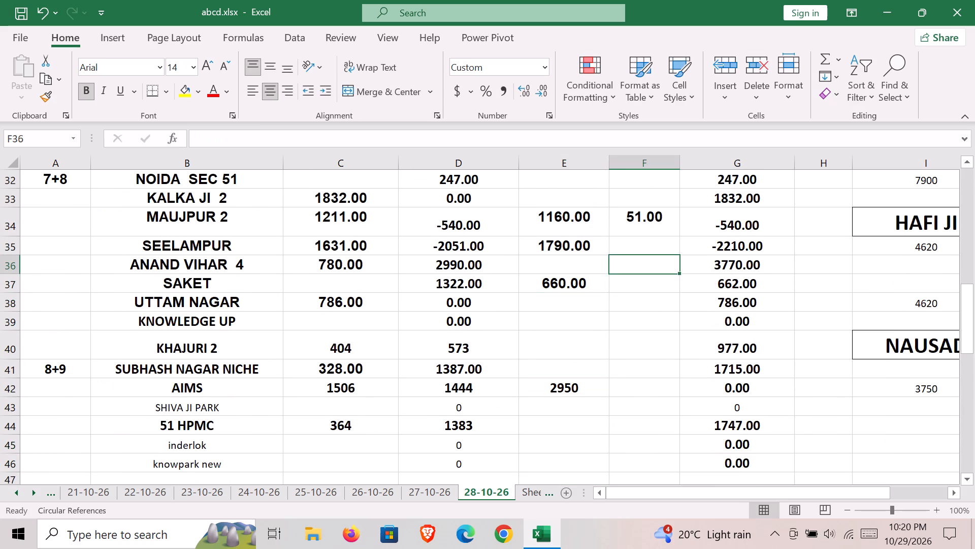
key(Left)
key(Up)
key(Up)
key(Up)
key(Up)
key(Up)
key(Up)
key(Up)
key(Up)
key(Up)
key(Up)
key(Up)
key(Up)
key(Up)
key(Up)
key(Up)
key(Up)
key(Up)
key(Up)
key(Up)
key(Up)
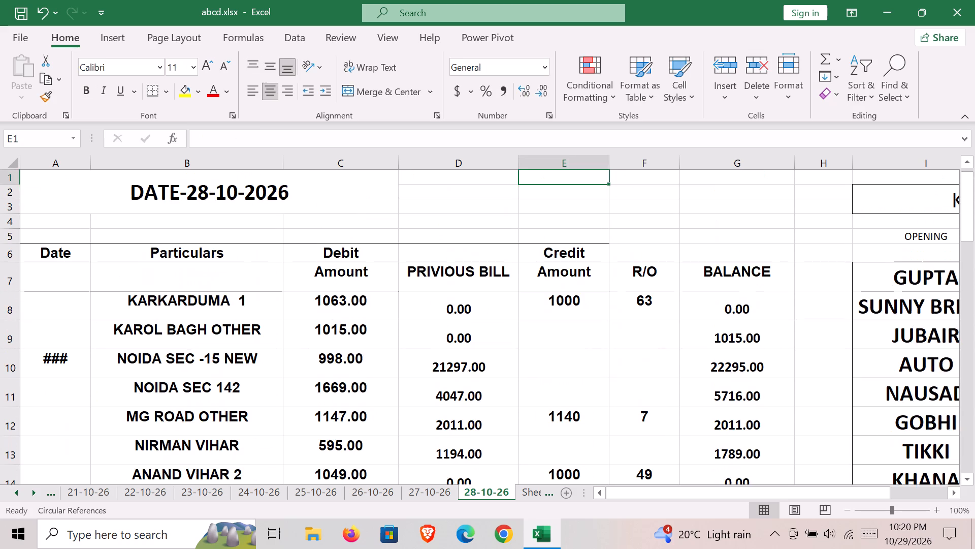
key(Down)
key(Down)
key(Down)
key(Down)
key(Down)
key(Down)
key(Down)
key(Down)
key(Down)
key(Down)
key(Down)
key(Down)
key(Down)
key(Down)
key(Down)
key(Down)
key(Down)
key(Down)
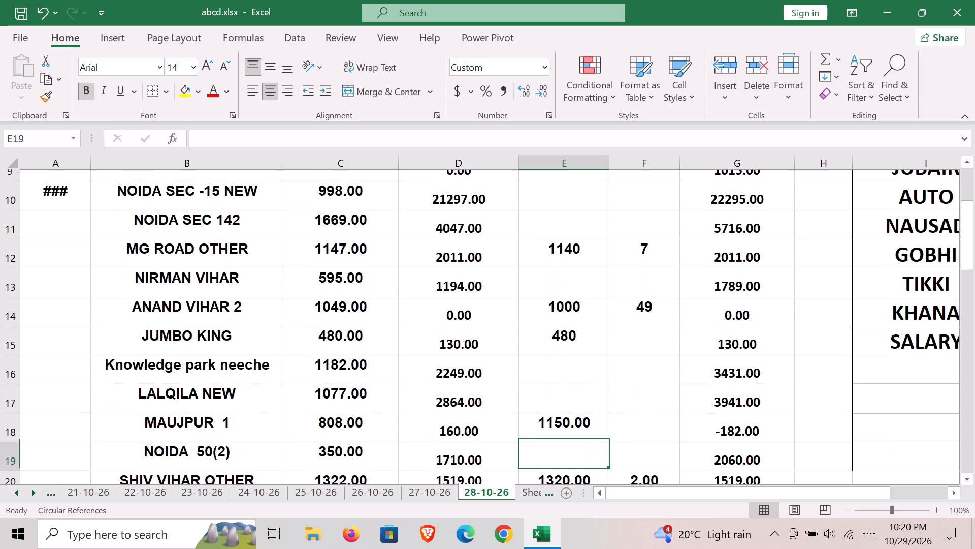
key(Up)
key(Up)
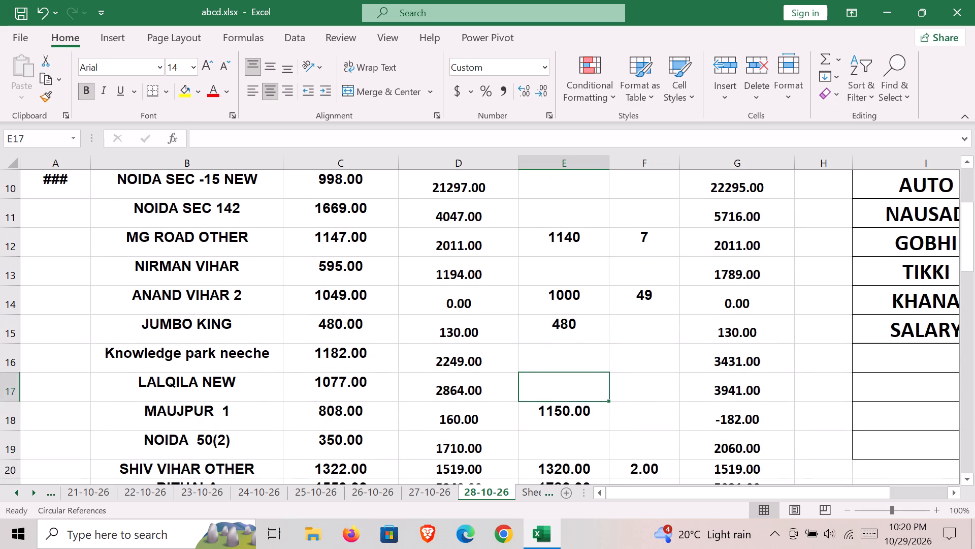
text(1730)
key(Right)
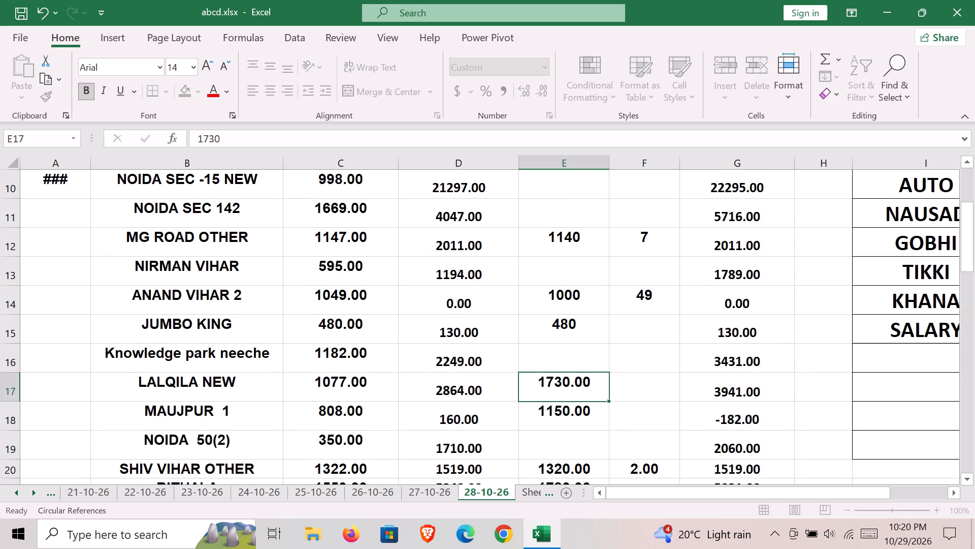
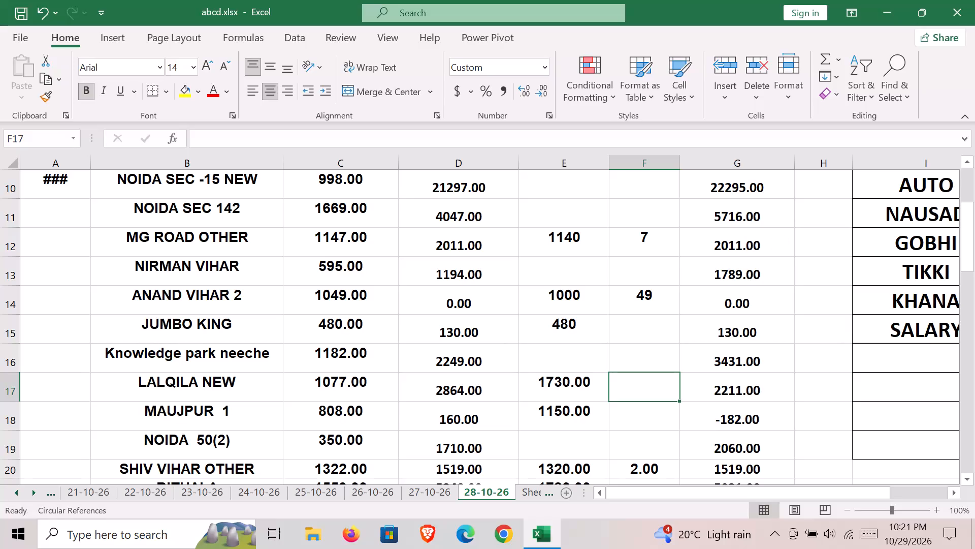
For the UTTAM NAGAR row, enter 750 as the column E Amount (E38) and 36 as R/O (F38).
key(Left)
key(Down)
key(Down)
key(Down)
key(Down)
key(Down)
key(Down)
key(Down)
key(Down)
key(Down)
key(Down)
key(Down)
key(Down)
key(Down)
key(Down)
key(Down)
key(Down)
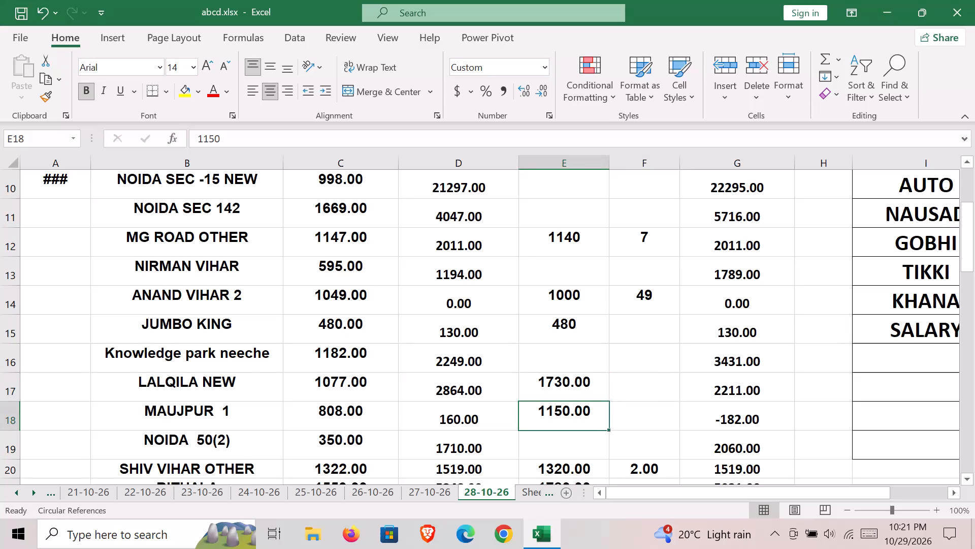
key(Down)
key(Down)
key(Down)
key(Down)
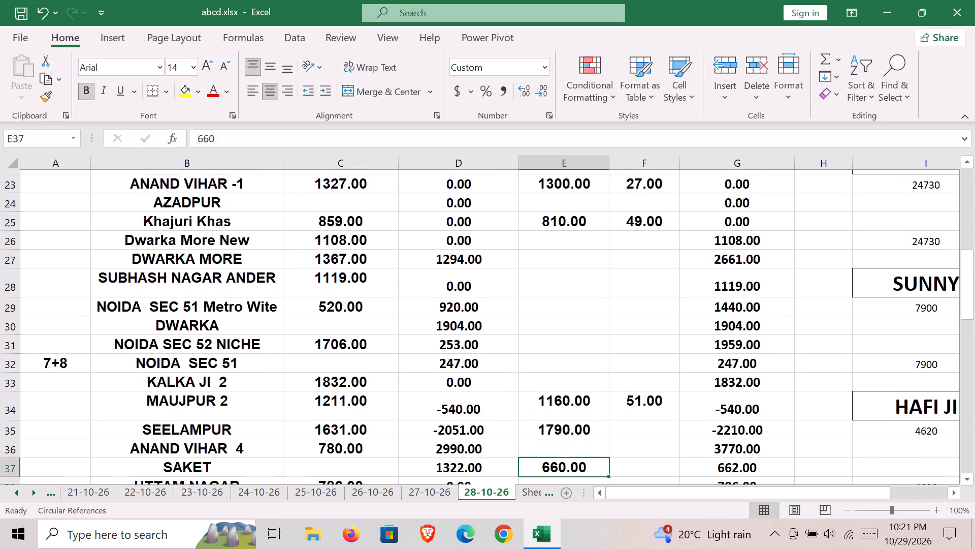
key(Down)
key(Down)
key(Down)
key(Down)
key(Down)
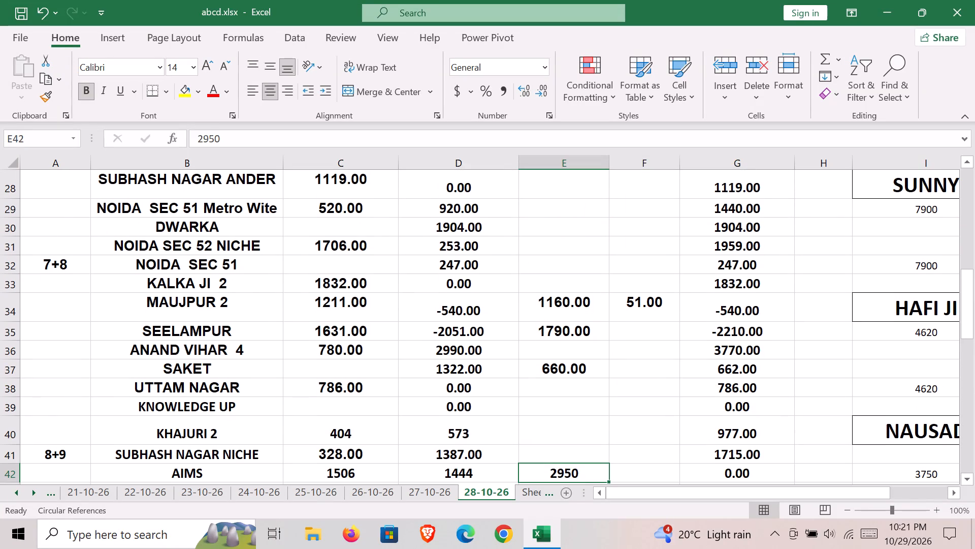
key(Down)
key(Down)
key(Down)
key(Up)
key(Up)
key(Up)
key(Up)
key(Up)
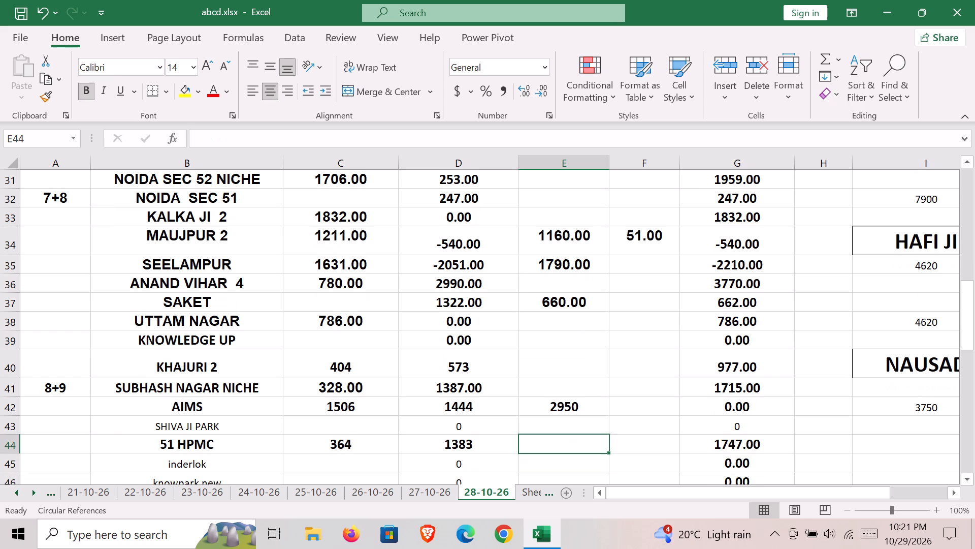
key(Up)
key(Up)
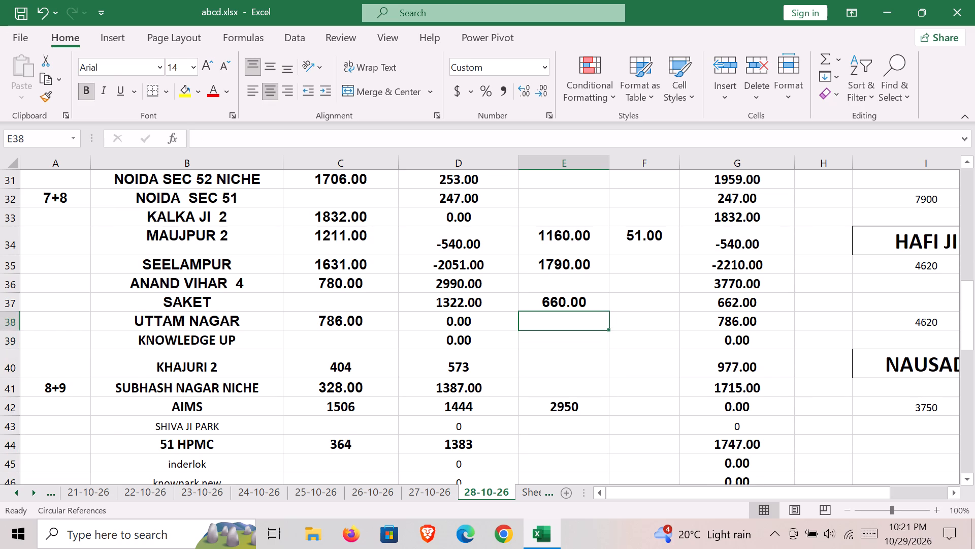
text(750)
key(Right)
text(36)
key(Left)
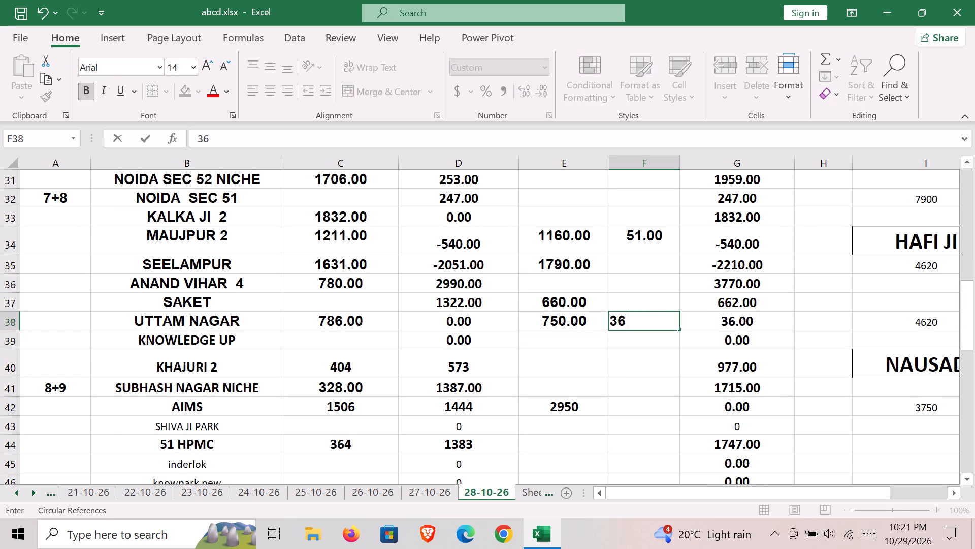
For the DWARKA MORE row, enter 1360 as the column E Amount (E27) and 7 as R/O (F27).
key(Up)
key(Up)
key(Up)
key(Up)
key(Up)
key(Up)
key(Up)
key(Up)
key(Up)
key(Up)
key(Up)
key(Down)
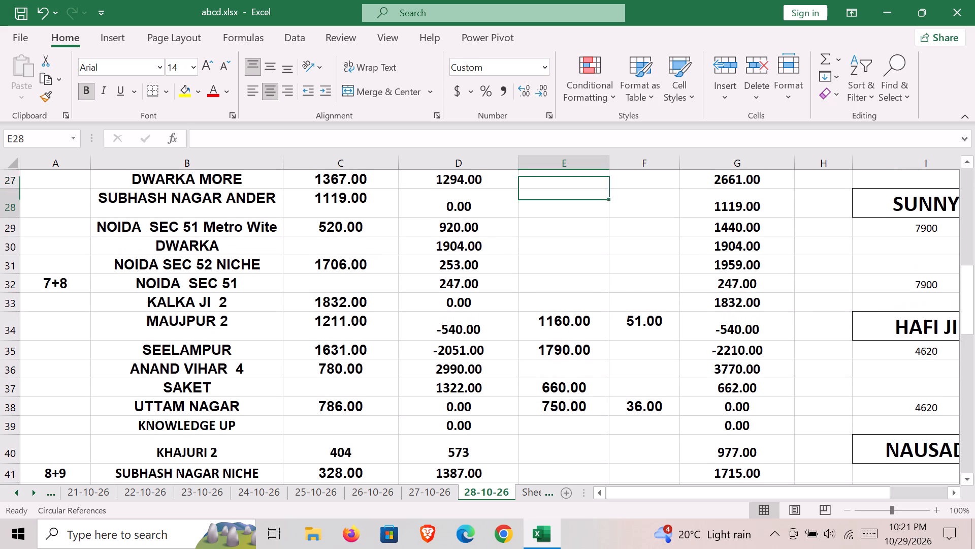
key(Up)
key(Up)
key(Down)
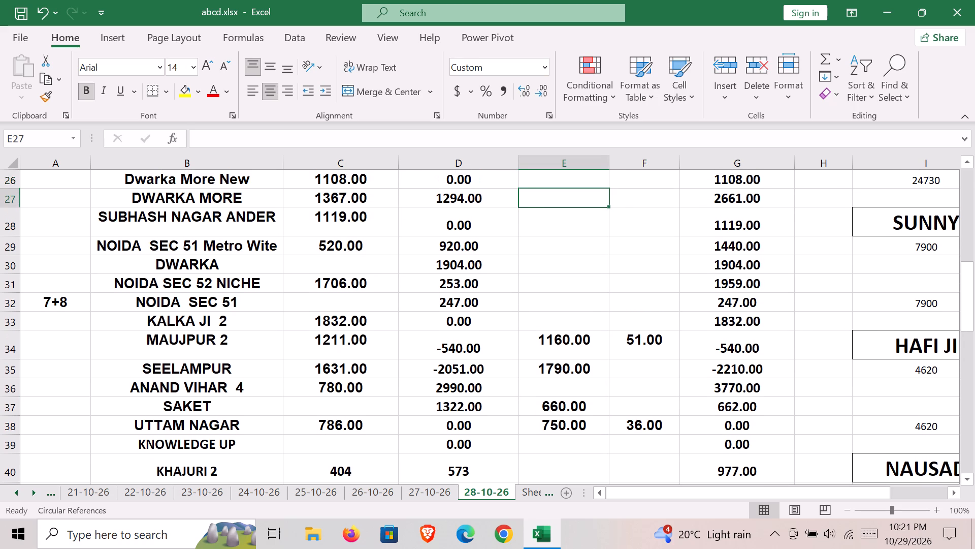
text(1360)
key(Right)
key(7)
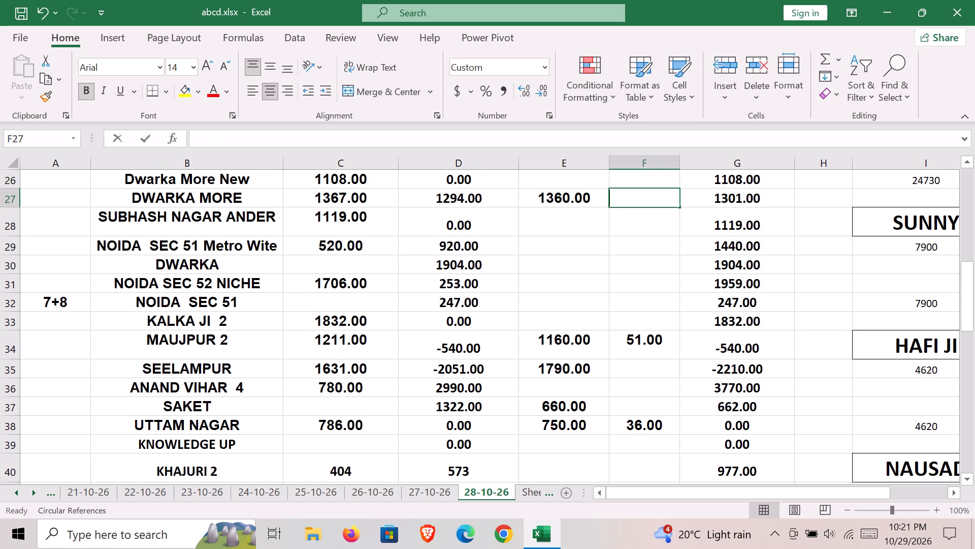
key(Down)
For the Dwarka More New row, enter 1100 as the column E Amount (E26) and 8 as R/O (F26).
key(Left)
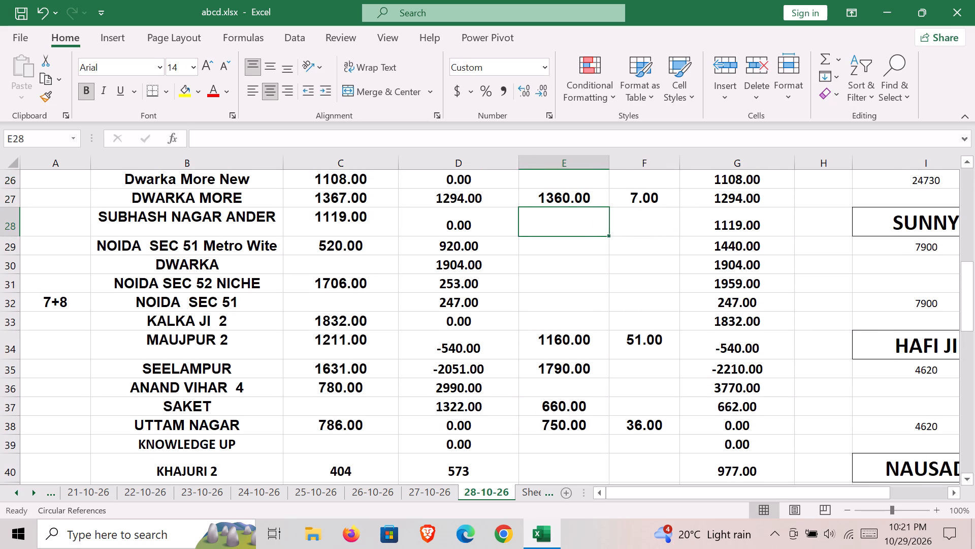
key(Up)
key(Up)
text(1100)
key(Right)
key(8)
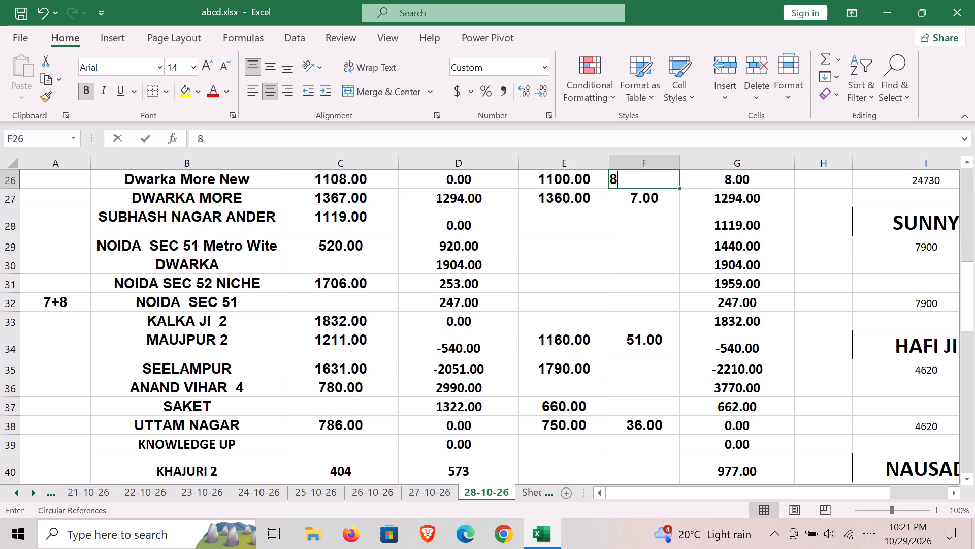
key(Down)
Enter 1000 in the column E Amount cell of the DWARKA row (E30).
key(Down)
key(Left)
key(Down)
key(Down)
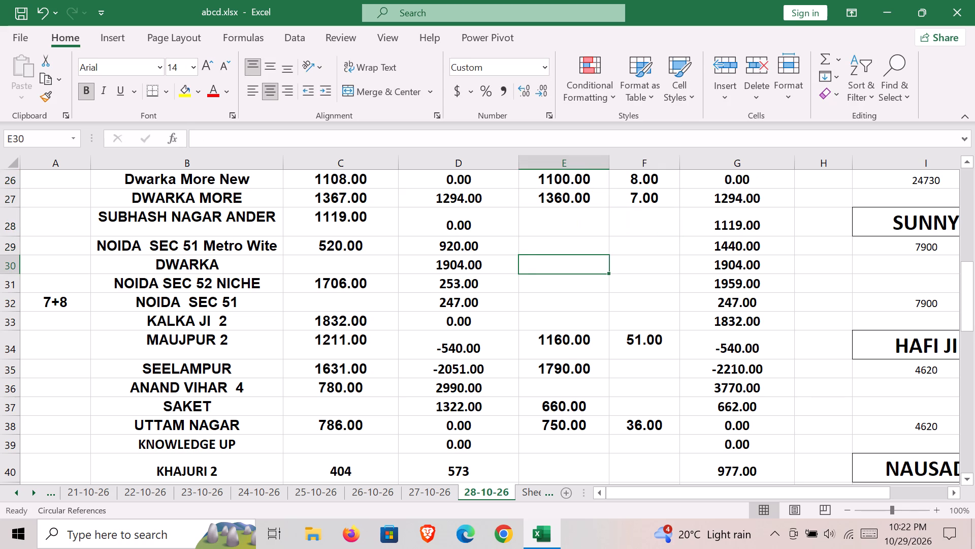
text(1000)
key(Right)
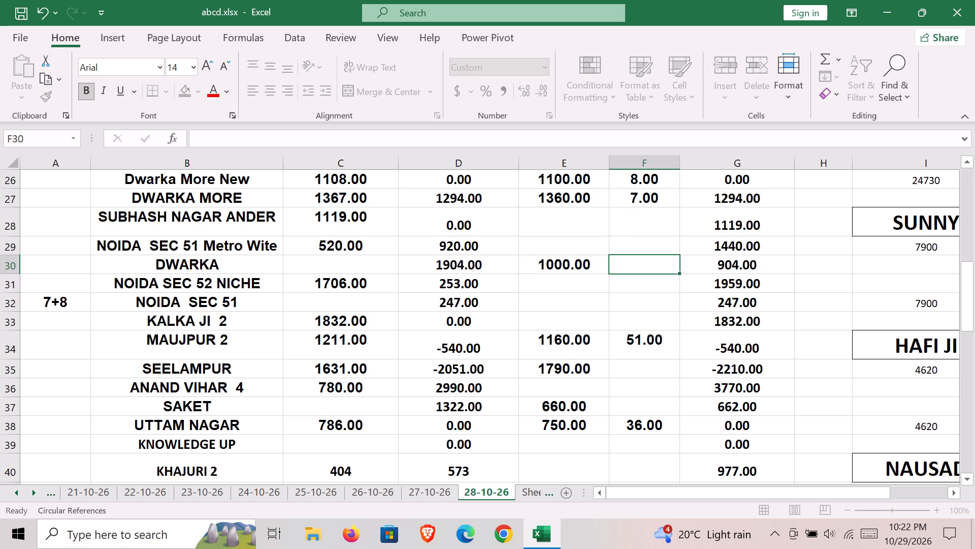
Save the workbook.
key(ctrl+s)
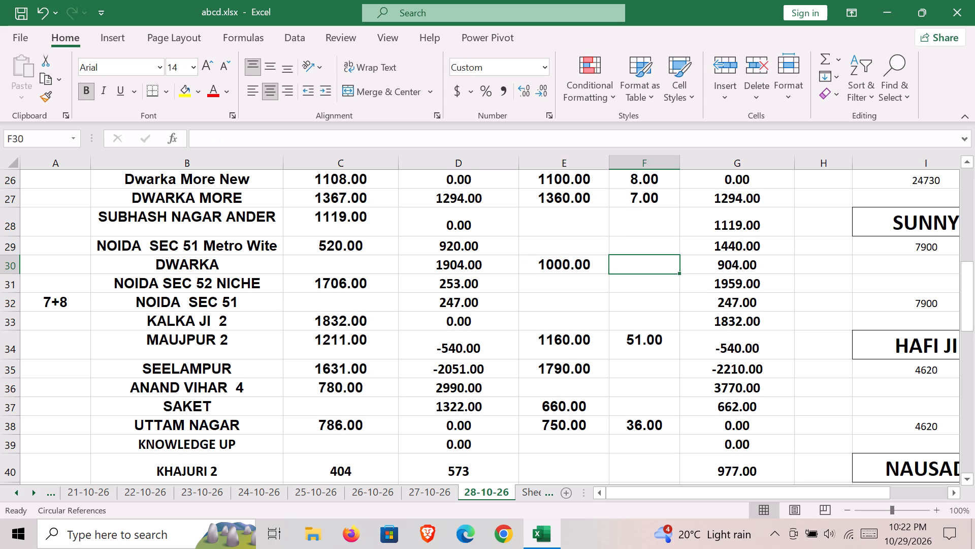
Clear the amount under the SUNNY heading in column I (I29).
key(Down)
key(Right)
key(Right)
key(Right)
key(Up)
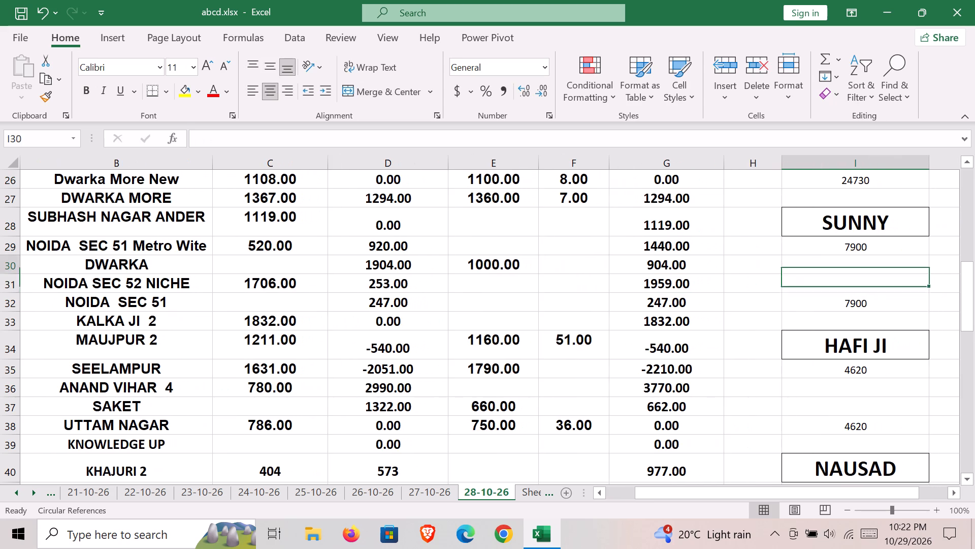
key(Up)
key(Delete)
Clear the amount under the GUPTA heading in column I (I23).
key(Up)
key(Up)
key(Up)
key(Up)
key(Up)
key(Up)
key(Up)
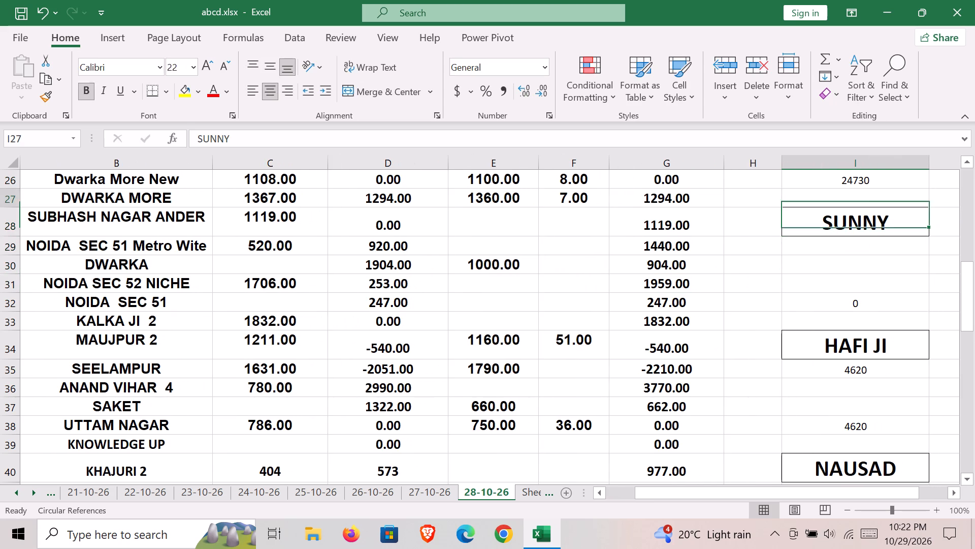
key(Up)
key(Down)
key(Down)
key(Delete)
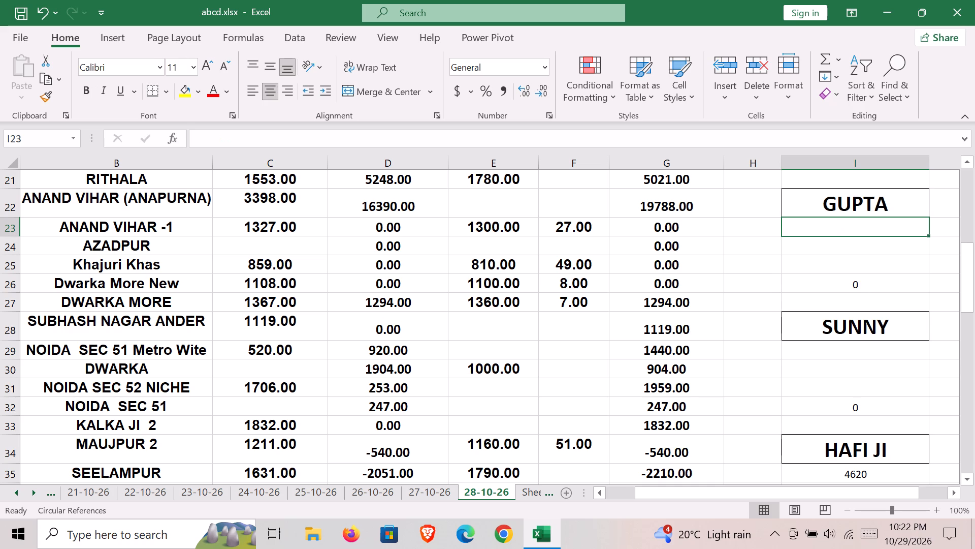
Clear the amount under the HAFI JI heading in column I (I35).
key(Down)
key(Down)
key(Down)
key(Down)
key(Down)
key(Down)
key(Down)
key(Down)
key(Down)
key(Down)
key(Down)
key(Down)
key(Delete)
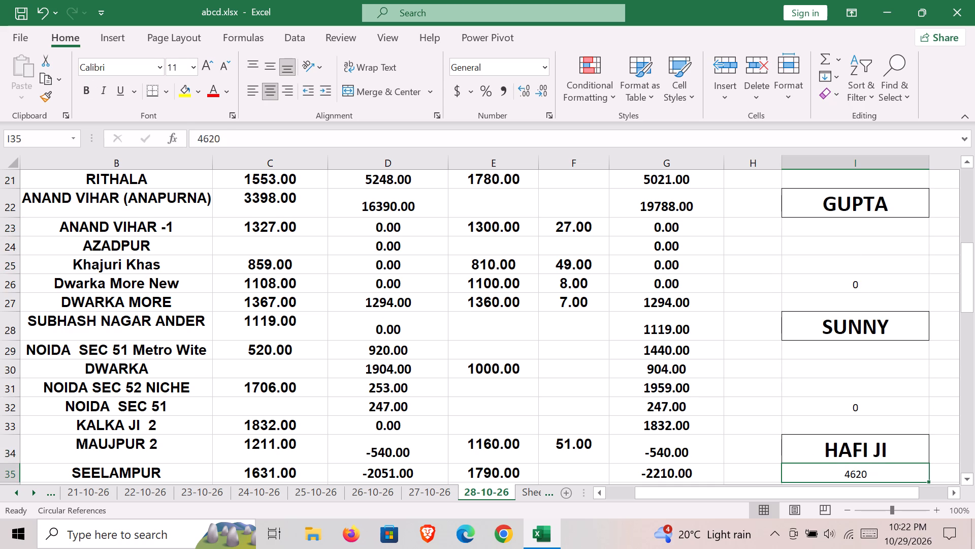
Clear the amount under the NAUSAD heading in column I (I42).
key(Down)
key(Down)
key(Down)
key(Down)
key(Down)
key(Down)
key(Down)
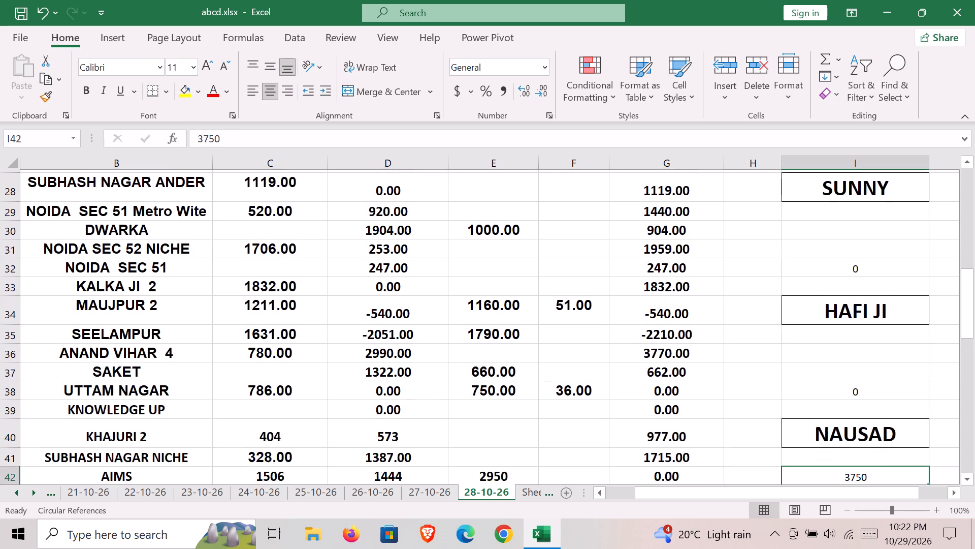
key(Down)
key(Up)
key(Delete)
In the CONVINCE list, set the DADDU amount (J55) to 1780 and the 3 NO KA KHRCH amount (J56) to 380.
key(Down)
key(Down)
key(Down)
key(Down)
key(Down)
key(Down)
key(Down)
key(Down)
key(Down)
key(Down)
key(Down)
key(Down)
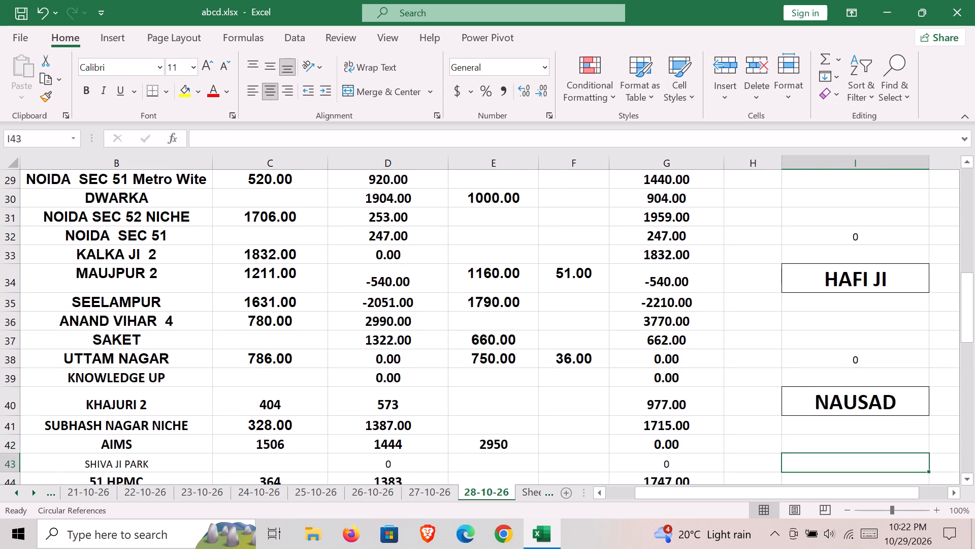
key(Down)
key(Up)
key(Down)
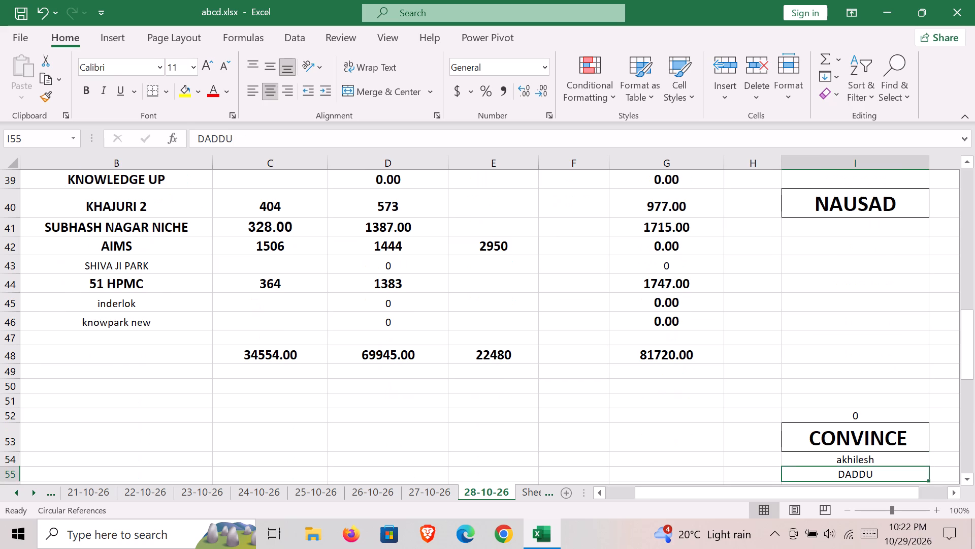
key(Right)
text(1780)
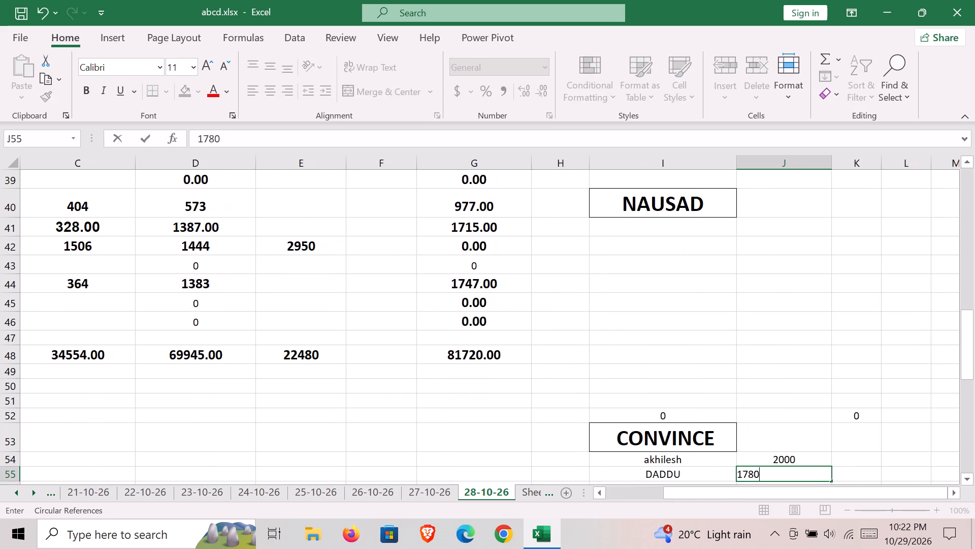
key(Down)
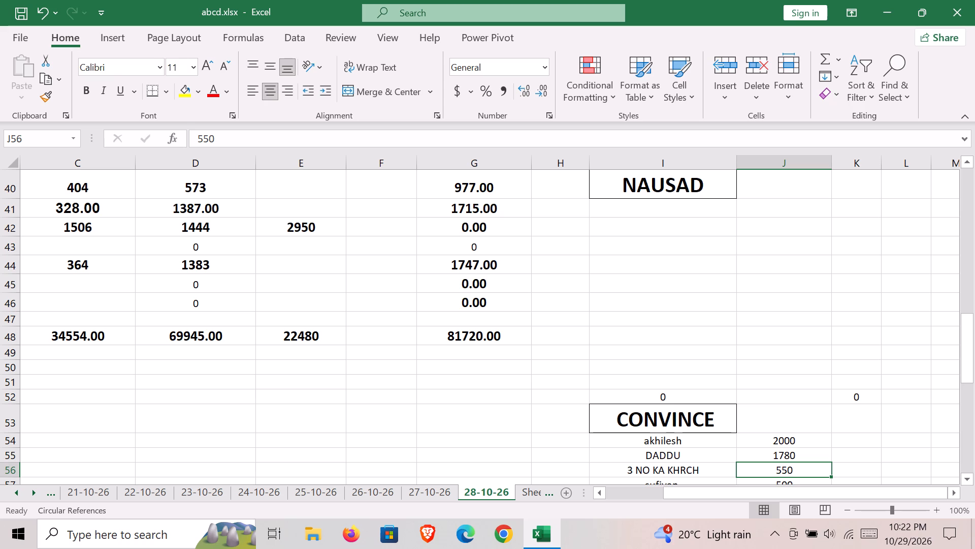
key(3)
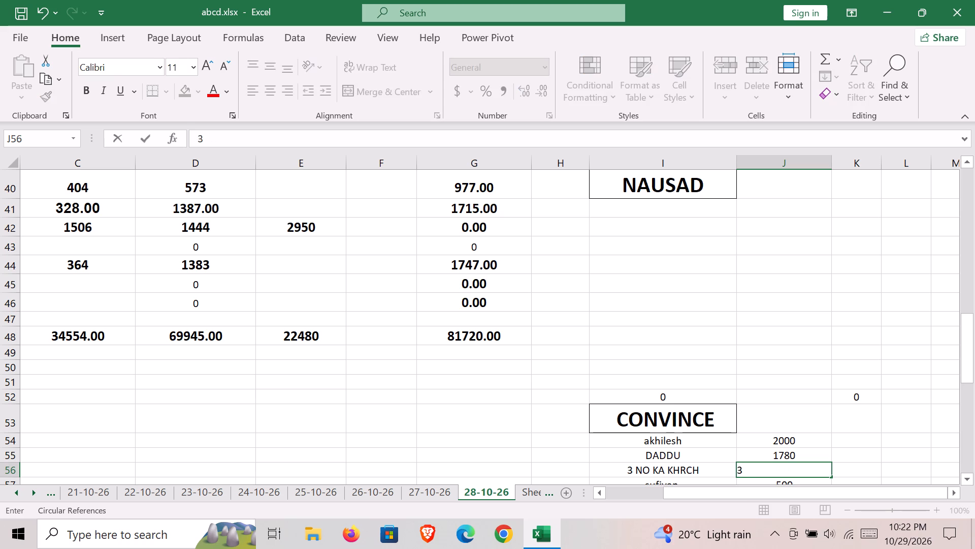
text(80)
key(Down)
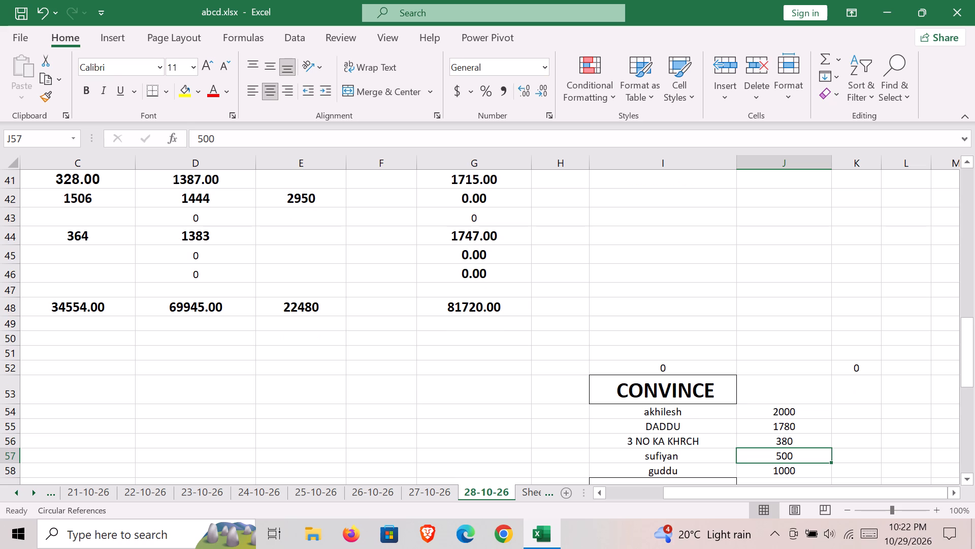
Delete the names and amounts of the sufiyan and guddu entries (rows 57 and 58) from the CONVINCE list.
key(Delete)
key(Left)
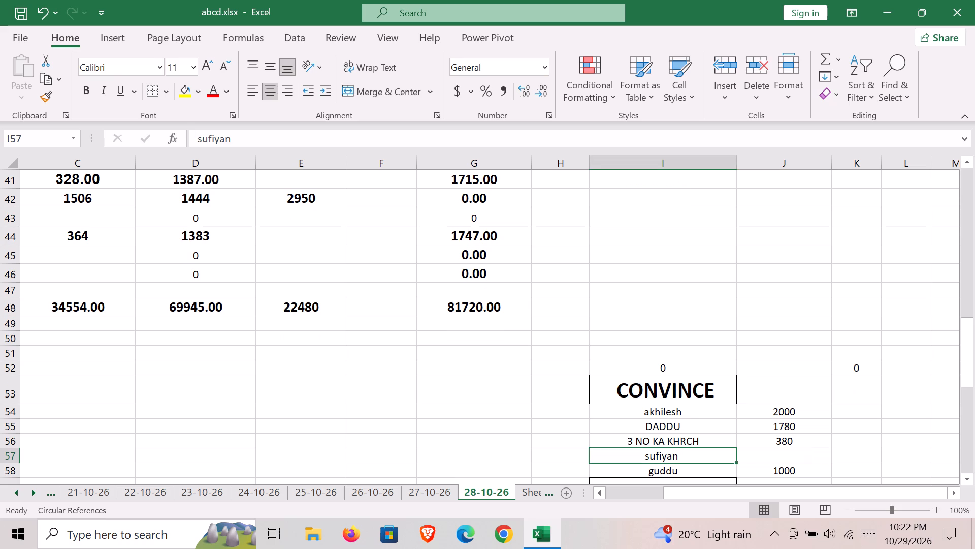
key(Delete)
key(Down)
key(Right)
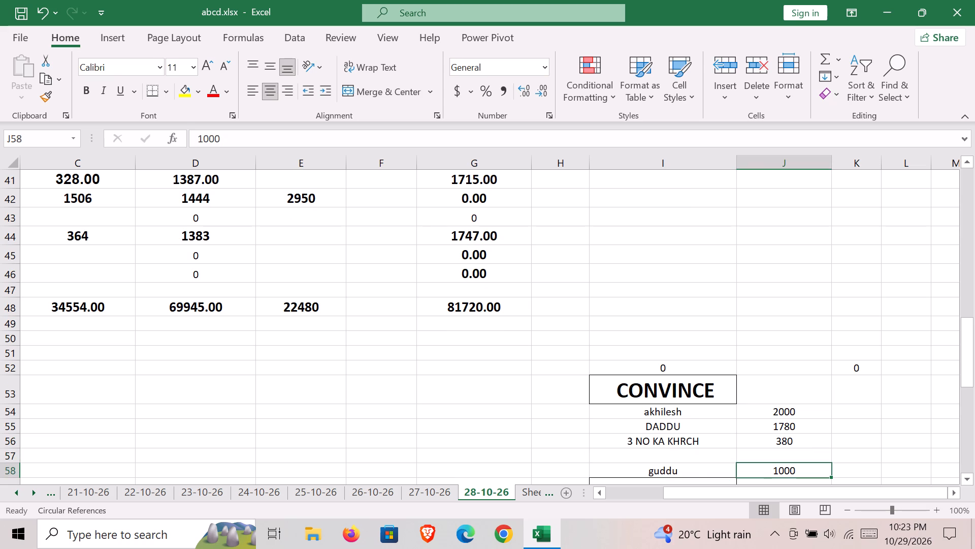
key(Delete)
key(Left)
key(Delete)
Delete the name and amount of the akhilesh entry in row 54 of the CONVINCE list.
key(Up)
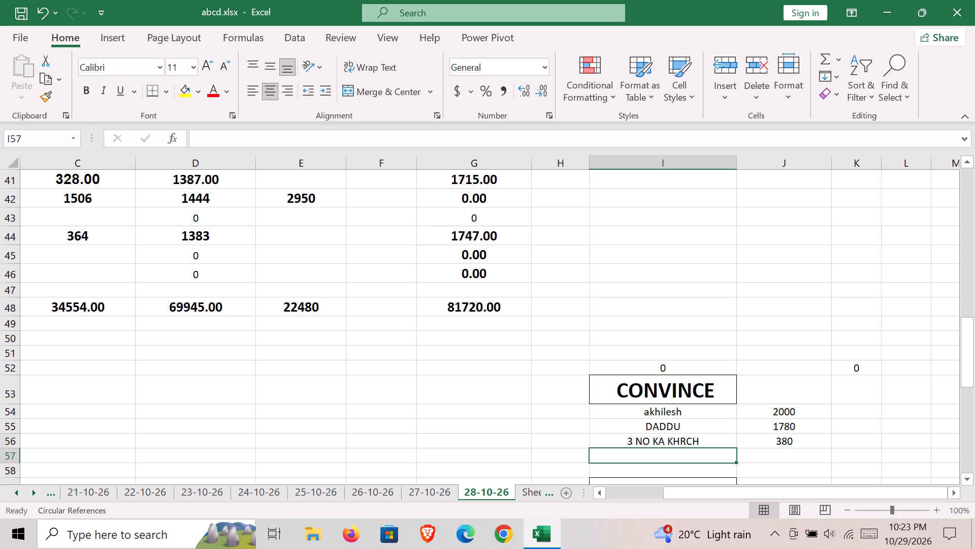
key(Up)
key(Up)
key(Up)
key(Delete)
key(Right)
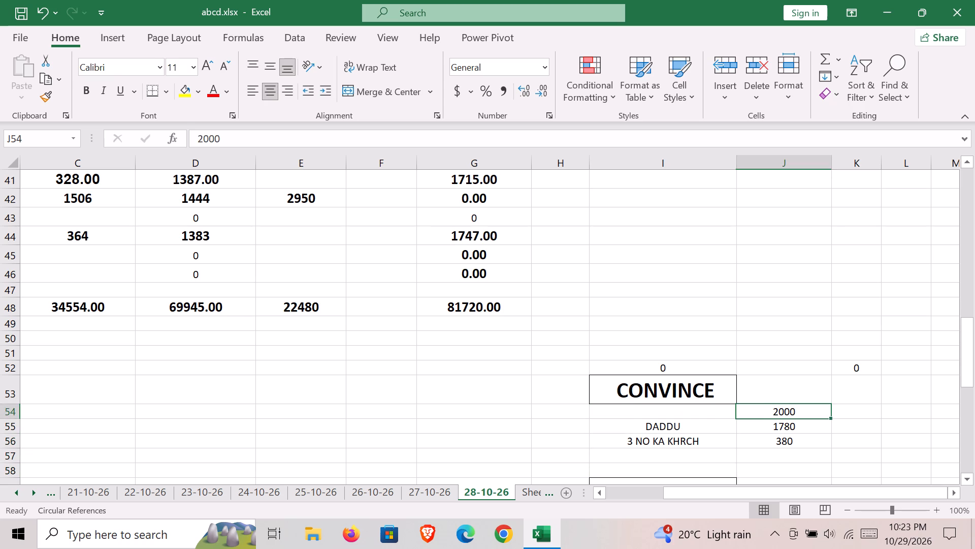
key(Delete)
Enter 350 as the column E amount for NOIDA SEC 51 (E32).
key(Down)
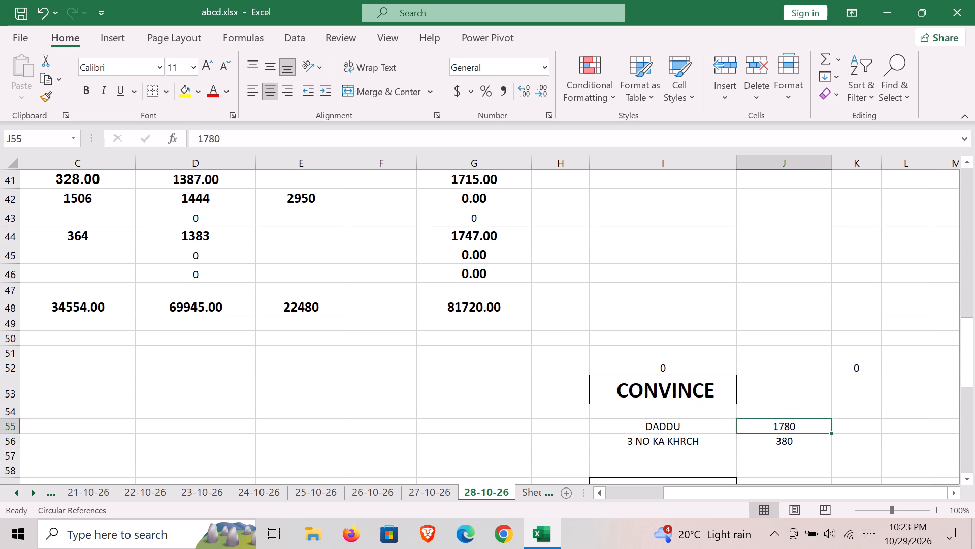
key(Down)
key(Left)
key(Down)
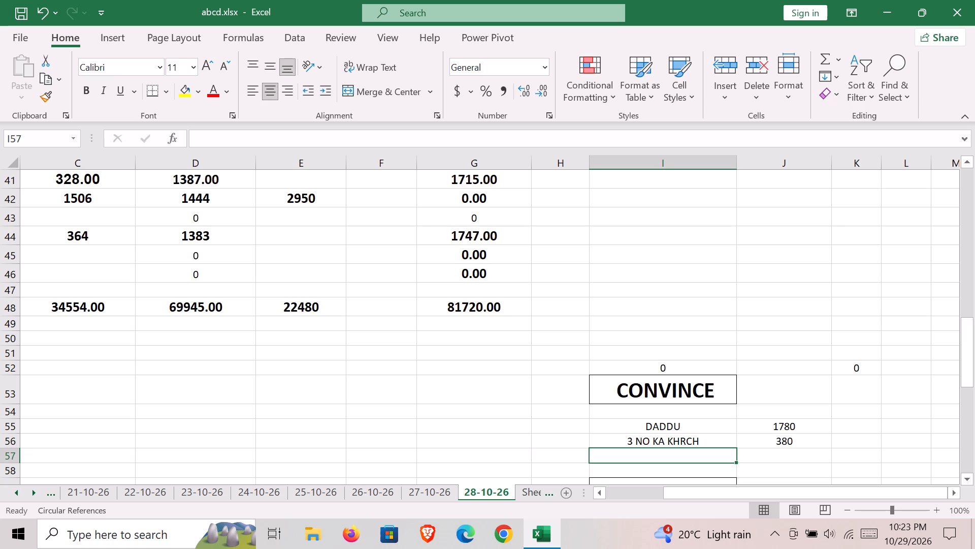
key(Left)
key(Left)
key(Left)
key(Left)
key(Up)
key(Up)
key(Up)
key(Up)
key(Up)
key(Up)
key(Up)
key(Up)
key(Up)
key(Up)
key(Up)
key(Up)
key(Up)
key(Up)
key(Up)
key(Up)
key(Up)
key(Up)
key(Up)
key(Up)
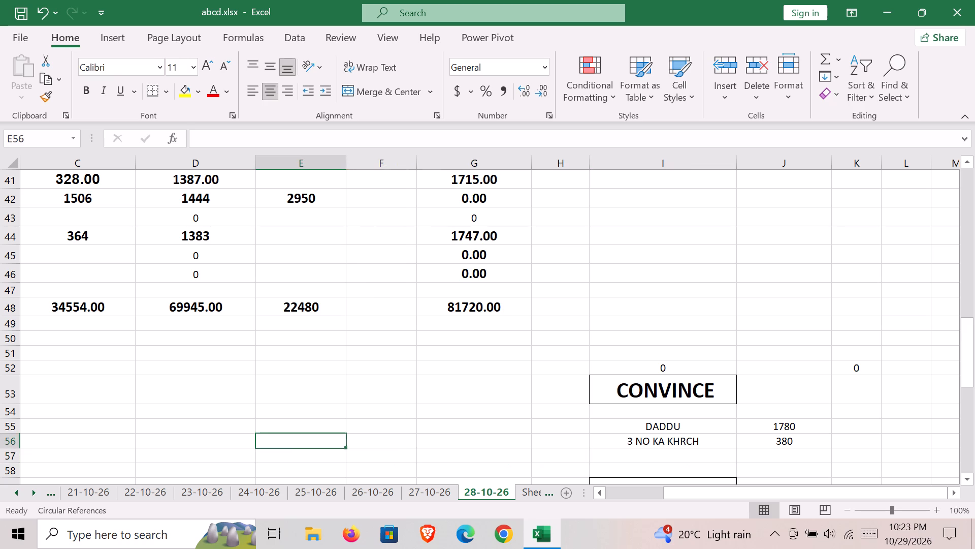
key(Left)
key(Left)
key(Left)
key(Left)
key(Left)
key(Left)
key(Left)
key(Left)
key(Left)
key(Left)
key(Left)
key(Left)
key(Left)
key(Left)
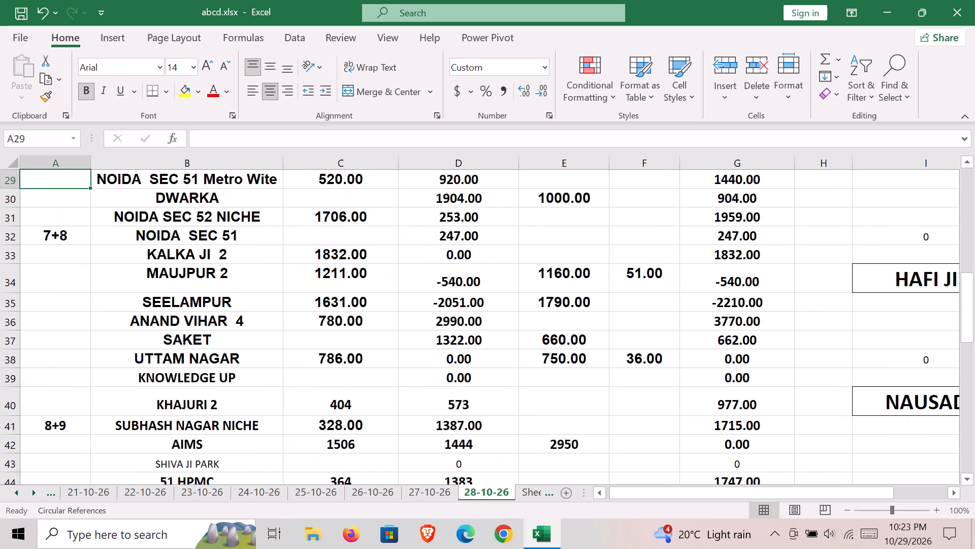
key(Right)
key(Right)
key(Right)
key(Right)
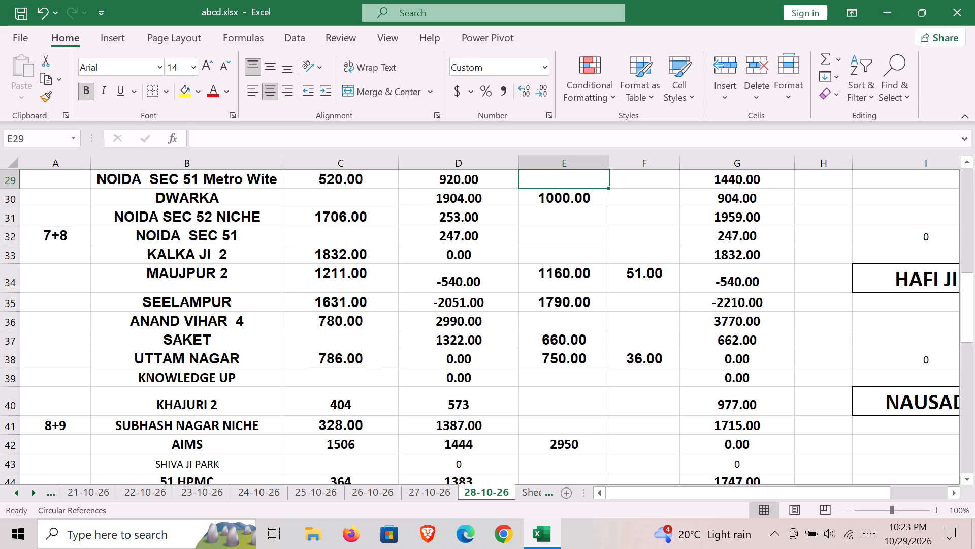
key(Down)
key(Down)
key(Down)
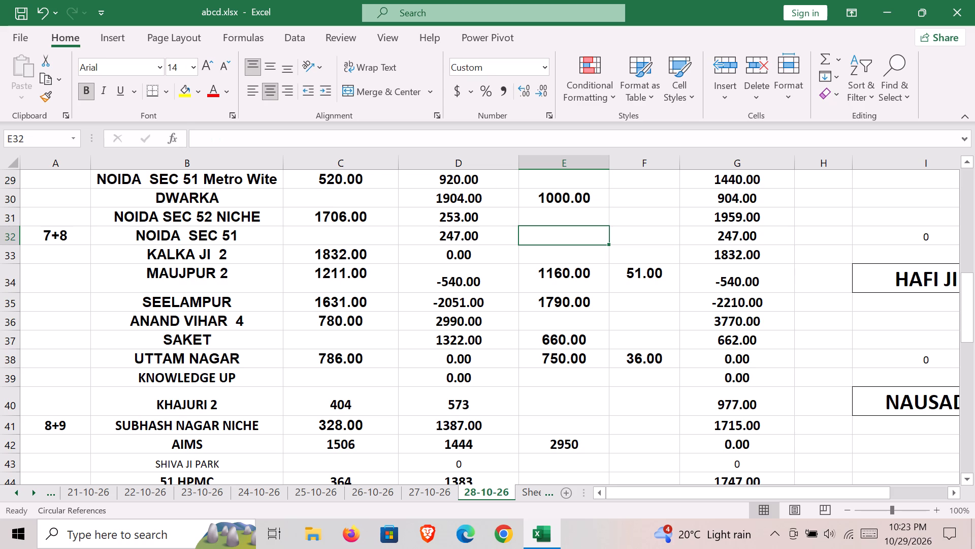
text(350)
key(Down)
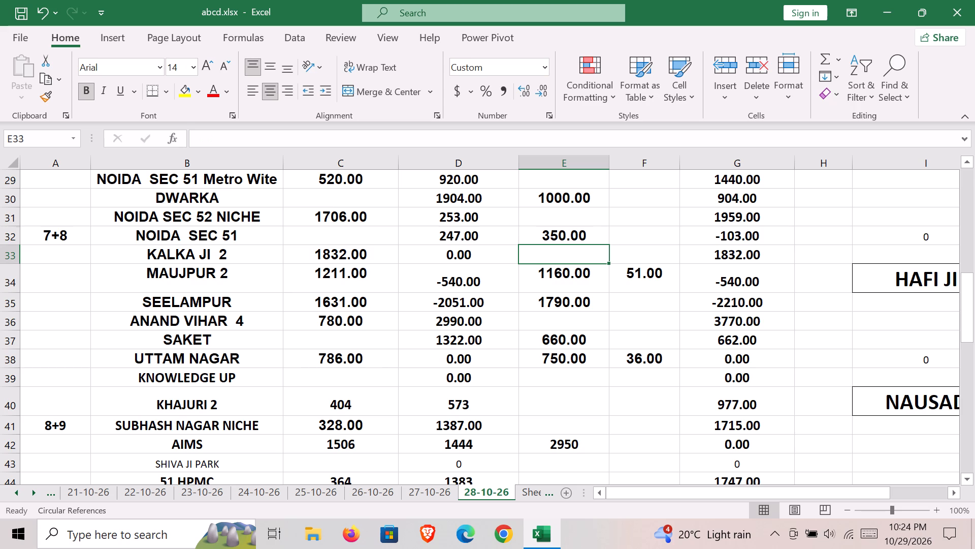
For NOIDA SEC 52 NICHE in row 31, enter 1750 in column E and 0 in column F.
key(Up)
key(Up)
text(1750)
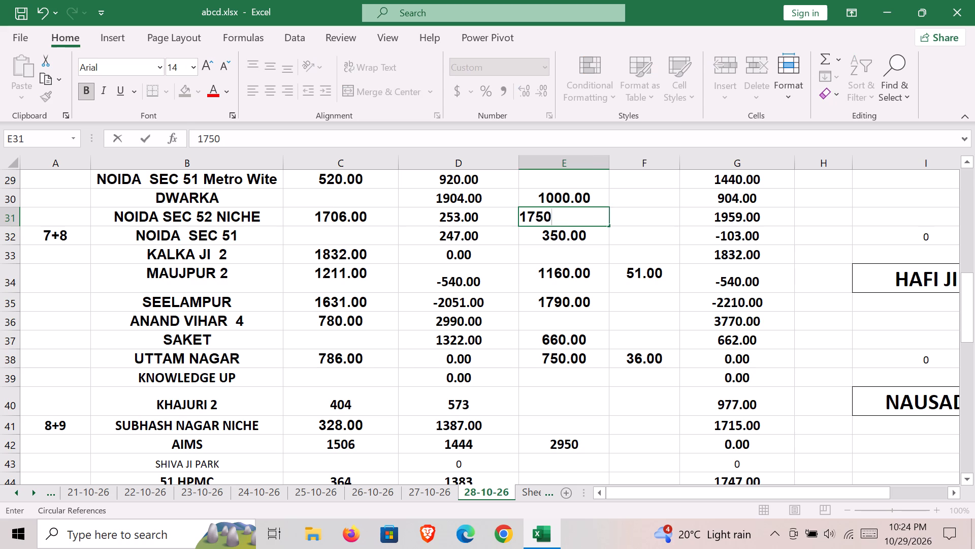
key(Right)
key(0)
key(Up)
For Knowledge park neeche in row 16, enter 1000 in column E and 182 in column F.
key(Left)
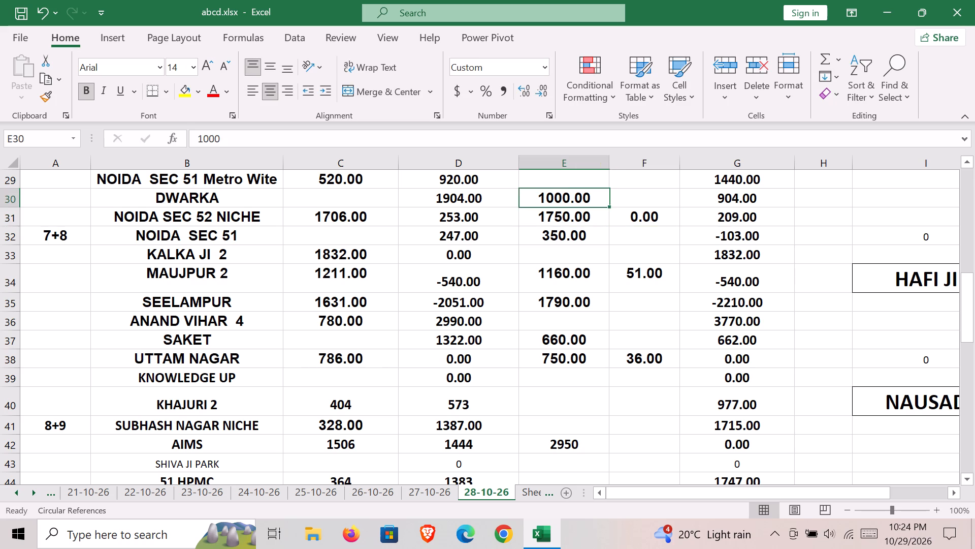
key(Up)
key(Up)
key(Down)
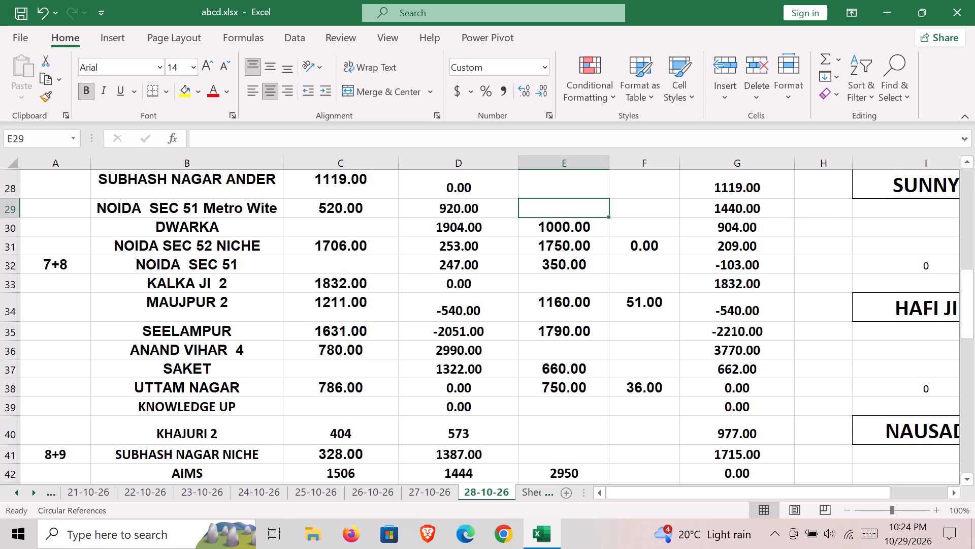
key(Up)
key(Up)
key(Up)
key(Up)
key(Up)
key(Up)
key(Up)
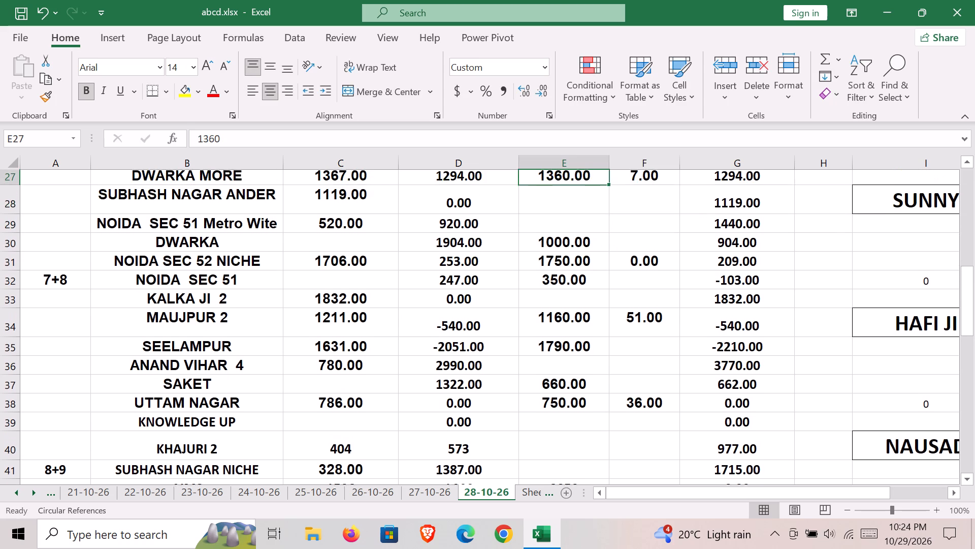
key(Up)
key(Up)
key(Up)
key(Up)
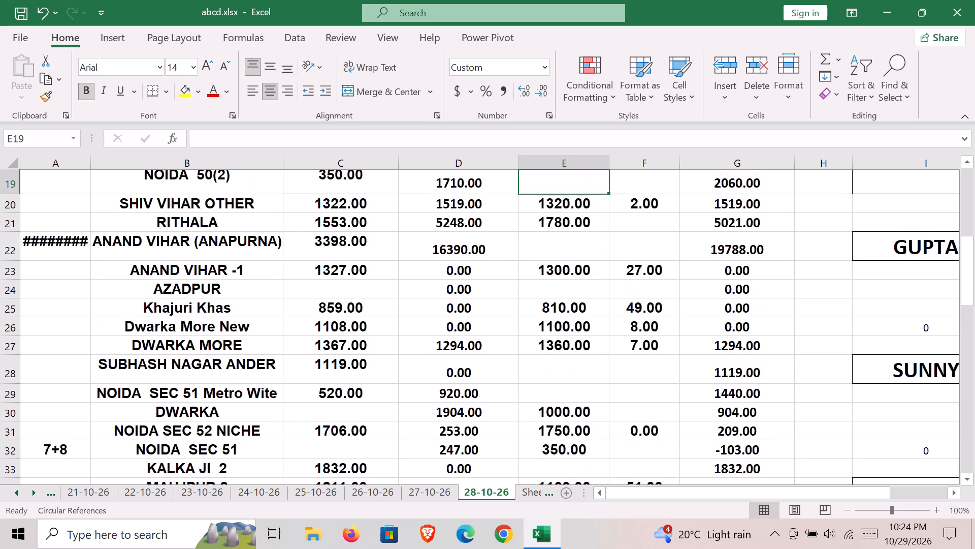
key(Up)
key(Up)
key(Up)
key(Up)
key(Down)
key(Down)
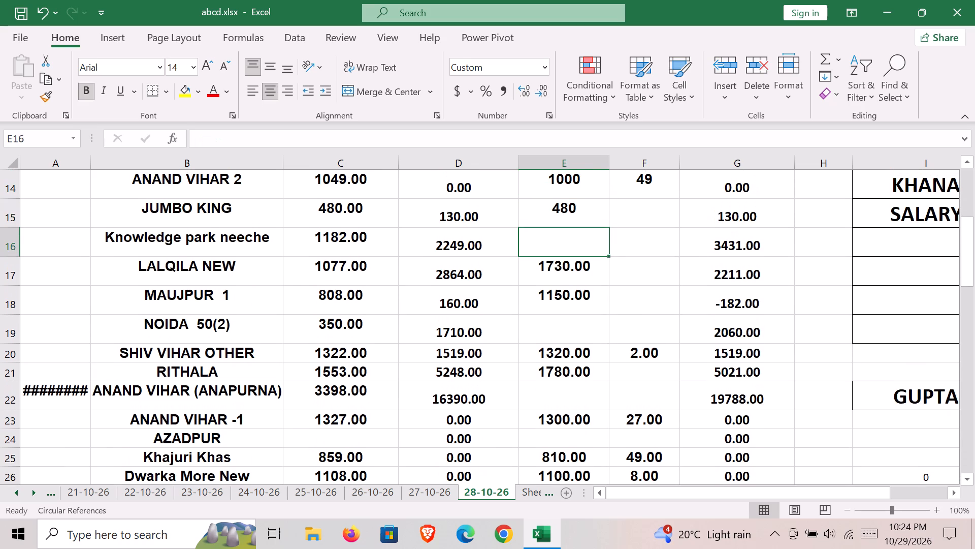
text(1000)
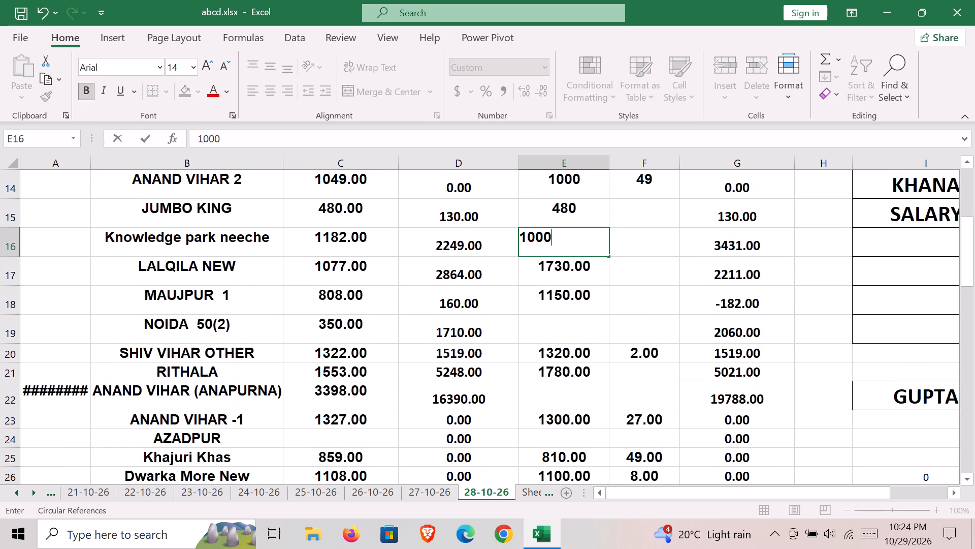
key(Down)
key(Down)
key(Down)
key(Down)
key(Up)
key(Up)
key(Up)
key(Up)
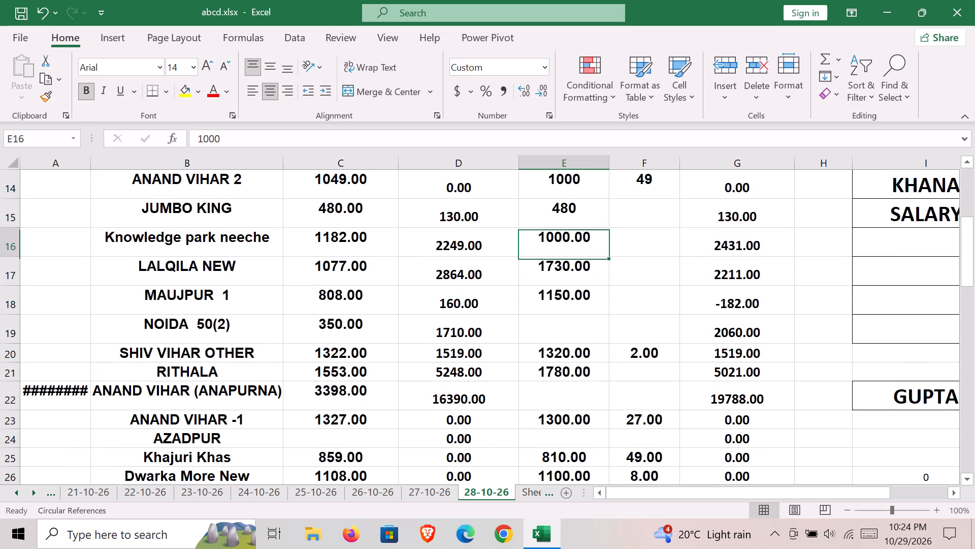
key(Up)
key(Right)
key(Down)
text(182)
key(Down)
For 51 HPMC in row 44, enter 350 in column E and 14 in column F.
key(Left)
key(Down)
key(Down)
key(Down)
key(Down)
key(Down)
key(Down)
key(Down)
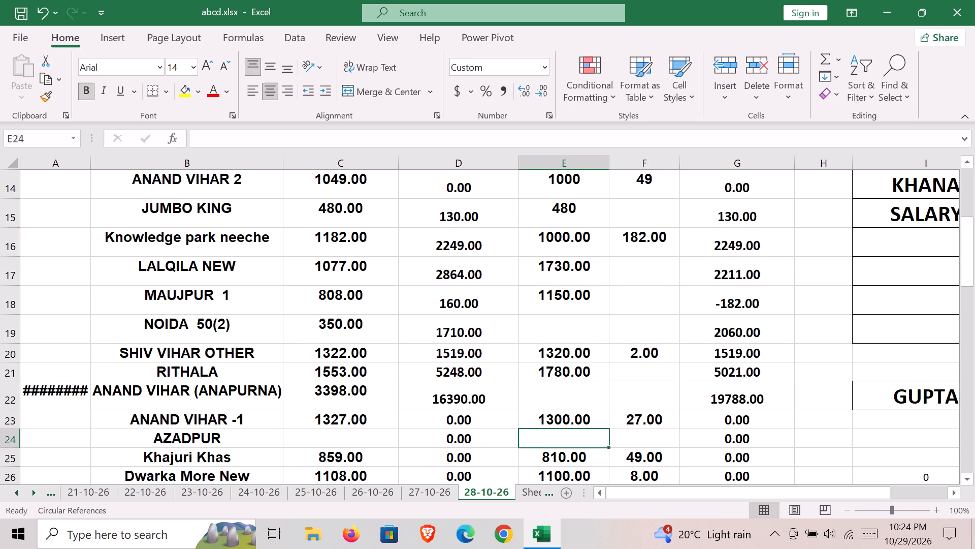
key(Down)
key(Down)
key(Down)
key(Down)
key(Down)
key(Down)
key(Down)
key(Down)
key(Down)
key(Down)
key(Down)
key(Down)
key(Down)
key(Down)
key(Down)
key(Down)
key(Down)
key(Down)
key(Down)
key(Down)
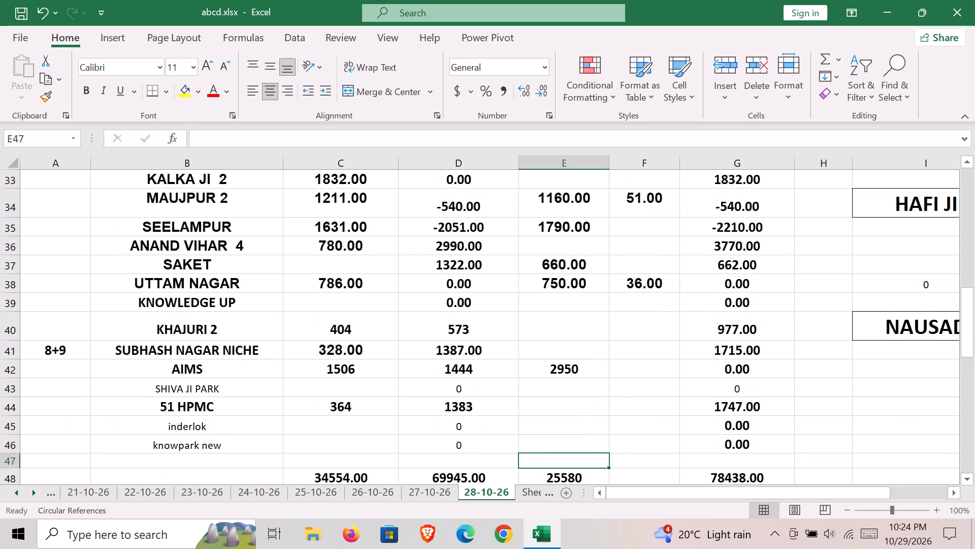
key(Up)
key(Up)
key(Up)
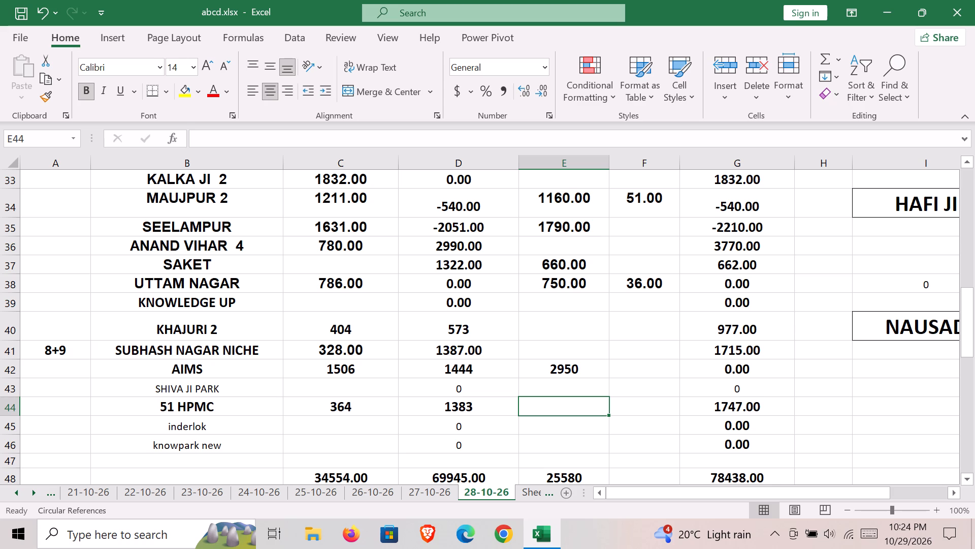
text(350)
key(Right)
text(14)
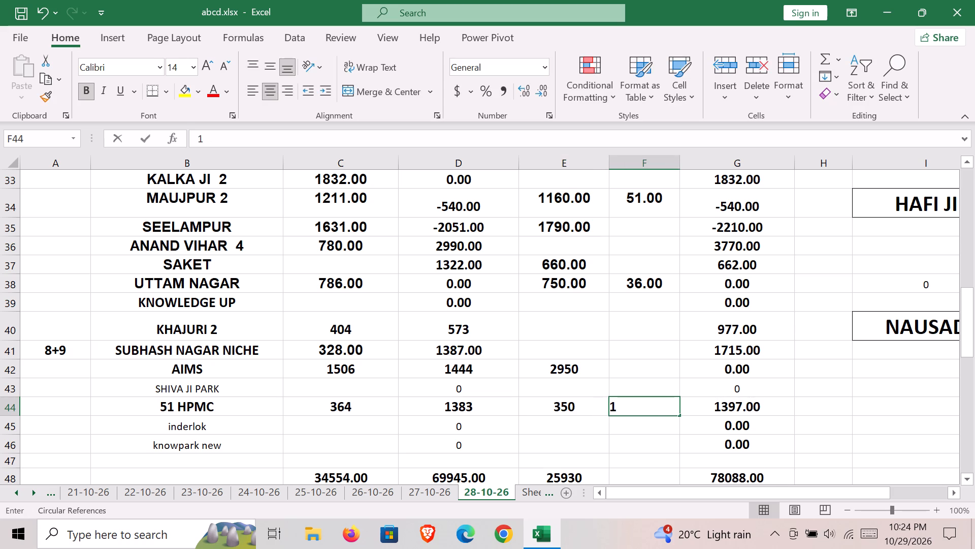
key(Left)
Replace the column E amount for NOIDA SEC 51 (E32) with 800 and save the workbook.
key(Up)
key(Up)
key(Up)
key(Up)
key(Up)
key(Up)
key(Up)
key(Up)
key(Up)
key(Up)
key(Up)
key(Up)
key(Up)
key(Up)
key(Up)
key(Up)
key(Up)
key(Up)
key(Up)
key(Up)
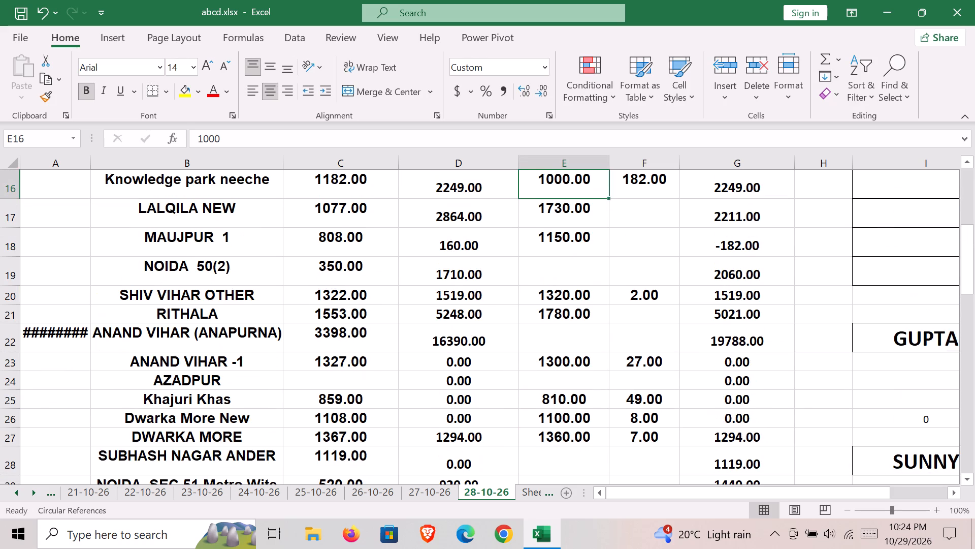
key(Down)
key(Down)
key(Down)
key(Down)
key(Down)
key(Down)
key(Down)
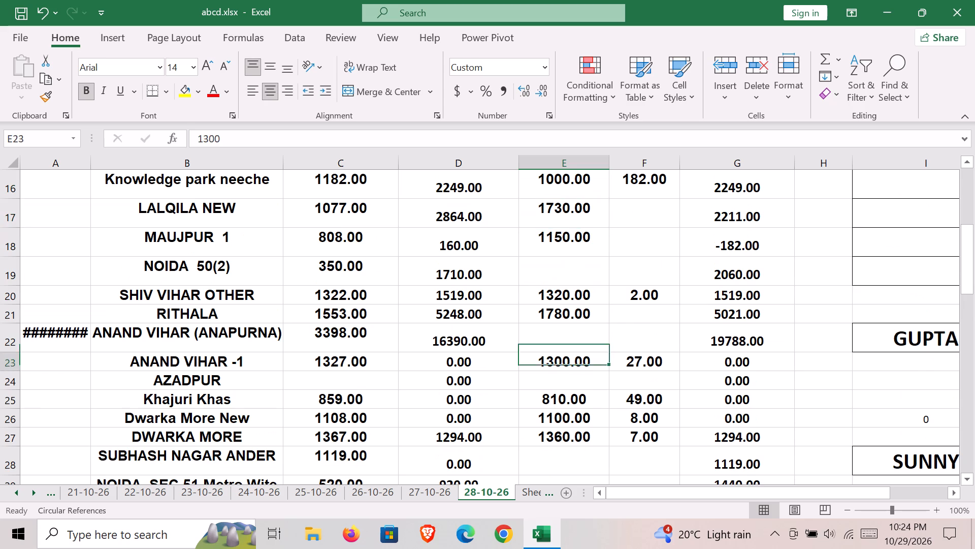
key(Down)
key(Down)
key(Down)
key(Down)
key(Down)
key(Down)
key(Down)
key(Down)
key(Down)
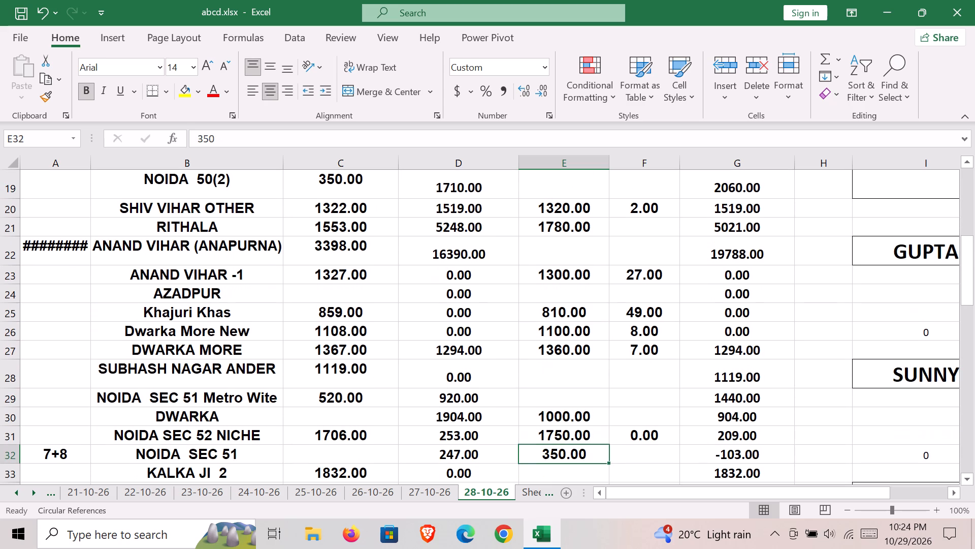
key(Up)
key(Up)
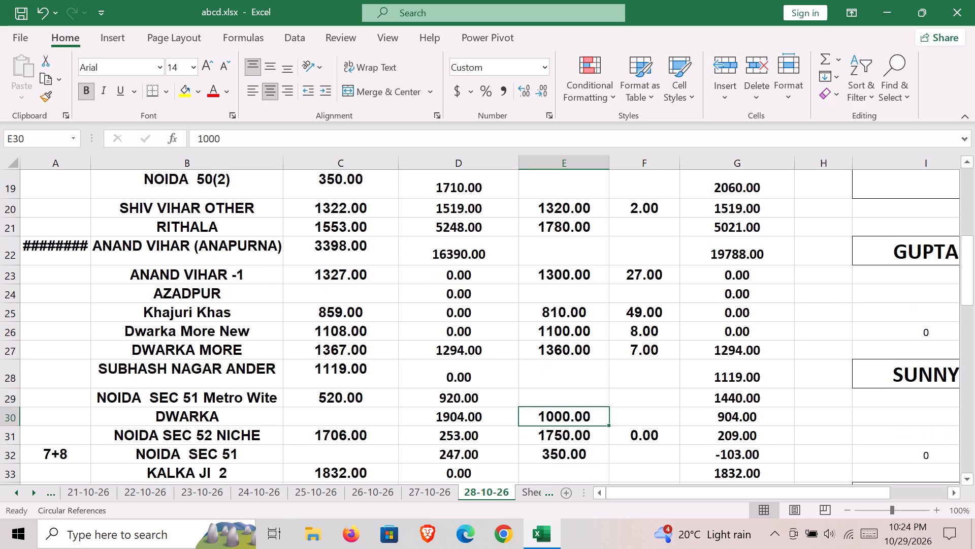
key(Down)
key(Down)
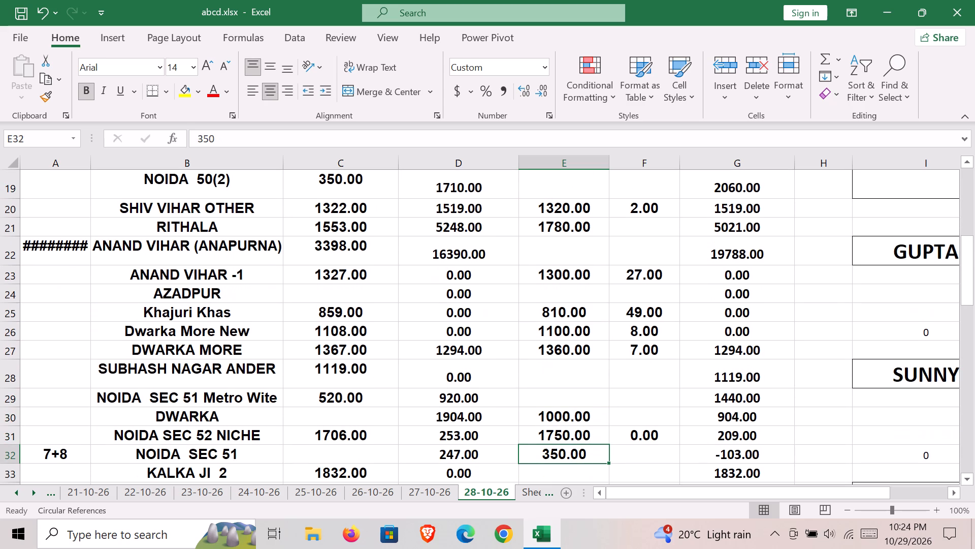
key(Delete)
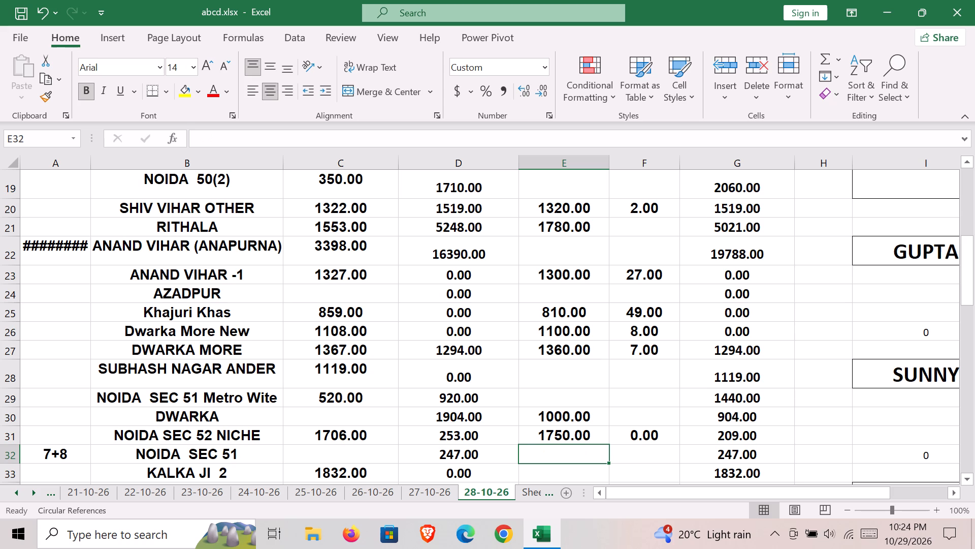
text(800)
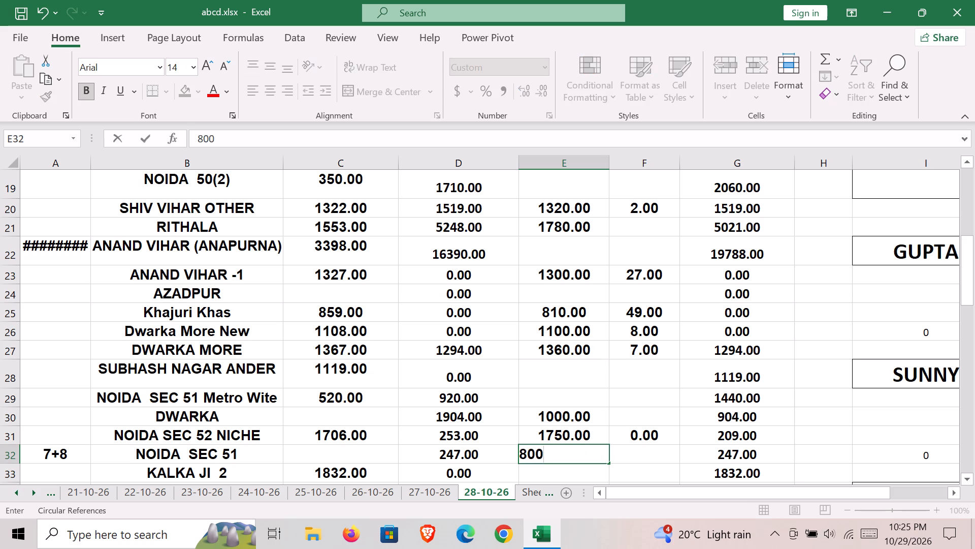
key(ctrl+s)
Add NOIDA AUTO with an amount of 2000 in row 57 of the CONVINCE list and save the workbook.
key(Down)
key(Down)
key(Down)
key(Down)
key(Down)
key(Down)
key(Down)
key(Down)
key(Down)
key(Down)
key(Down)
key(Down)
key(Down)
key(Down)
key(Down)
key(Down)
key(Down)
key(Down)
key(Down)
key(Down)
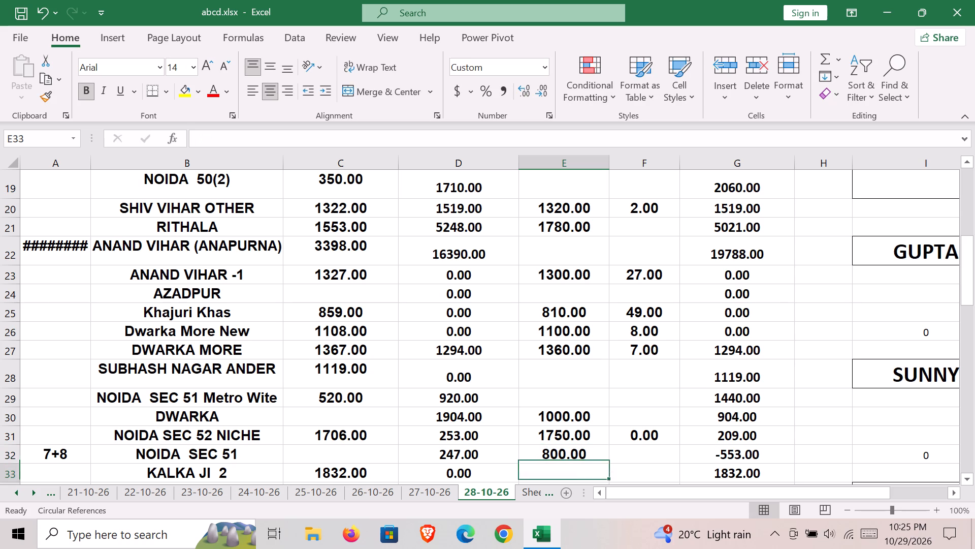
key(Right)
key(Right)
key(Right)
key(Right)
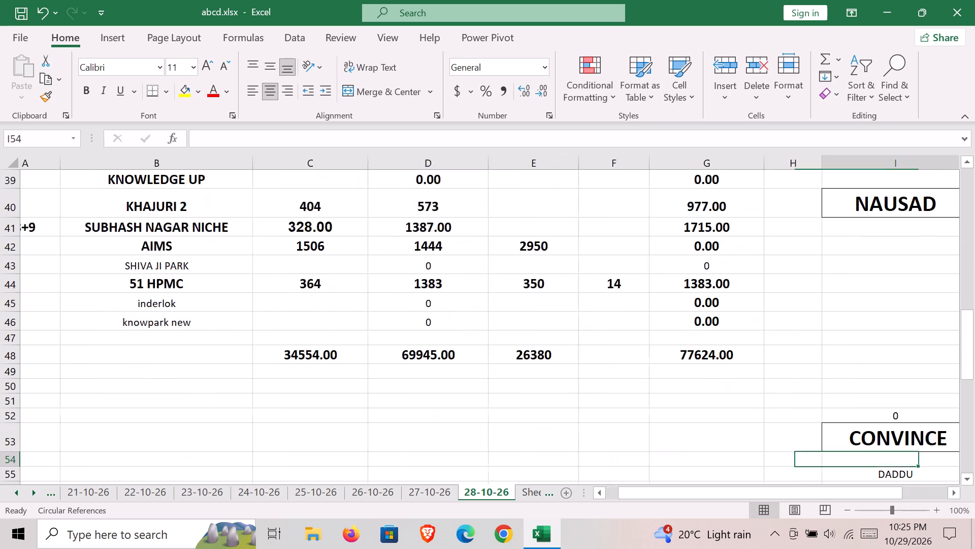
key(Right)
key(Down)
key(Down)
key(Down)
key(Left)
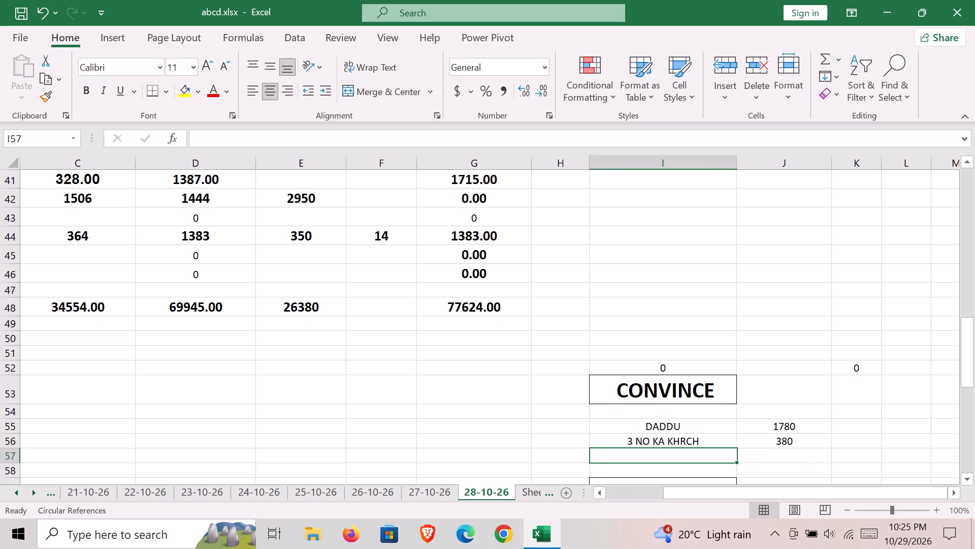
text(NOIDA AUTO)
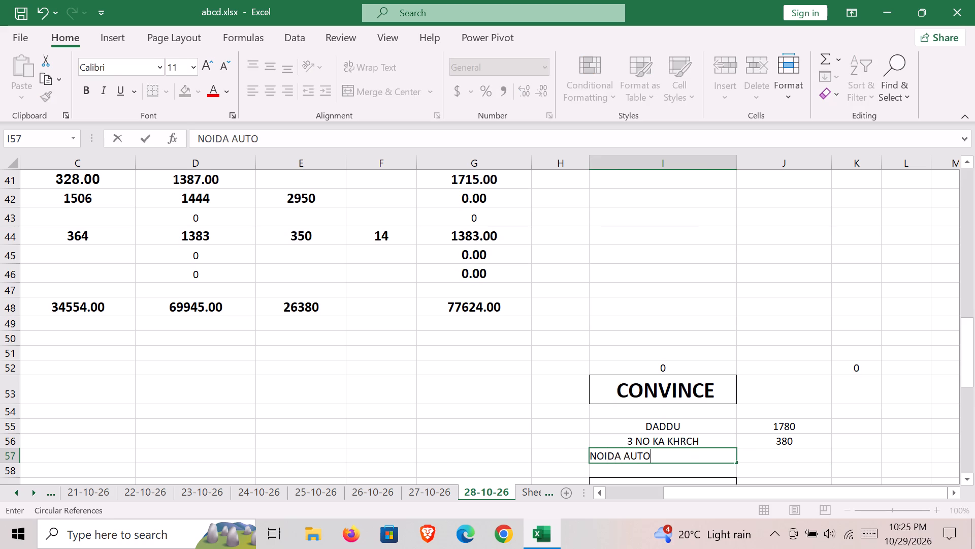
key(Right)
text(200)
key(0)
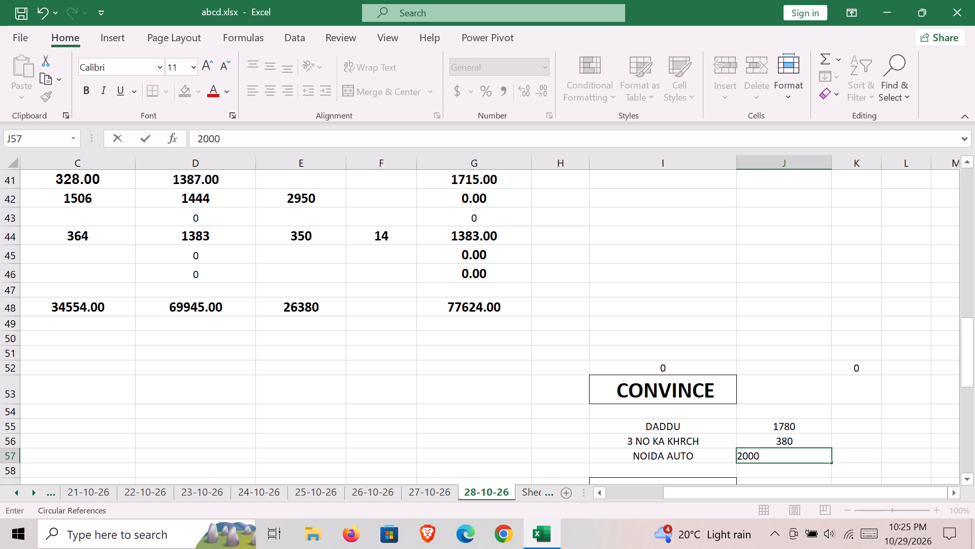
key(ctrl+s)
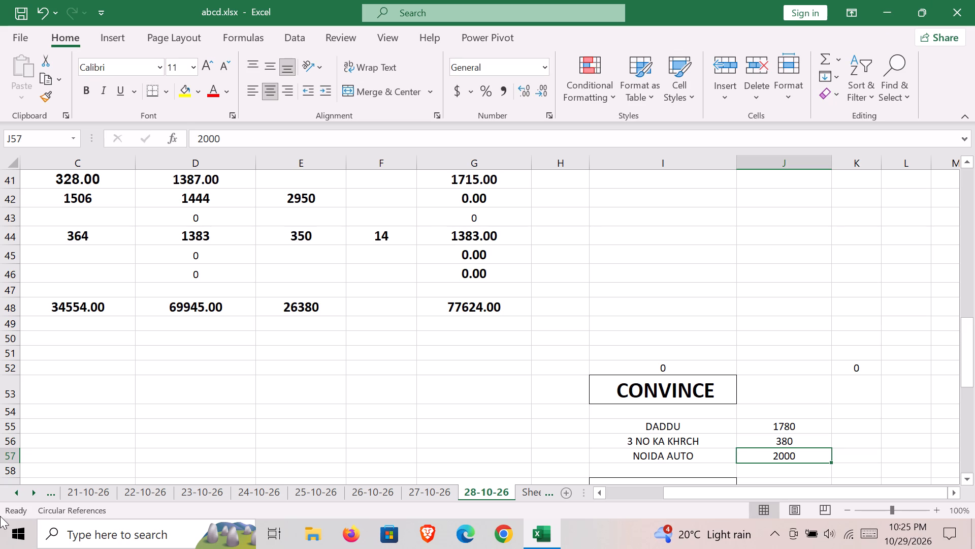
Open the recent workbook Book1.xlsx from the RECORD BOOK folder to view its Sheet1 records, and close it.
click(7, 42)
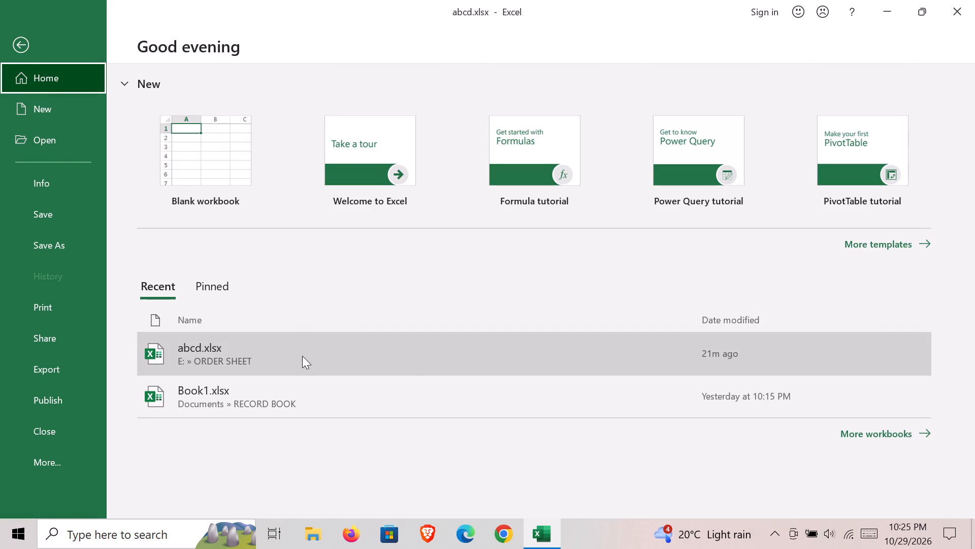
click(302, 356)
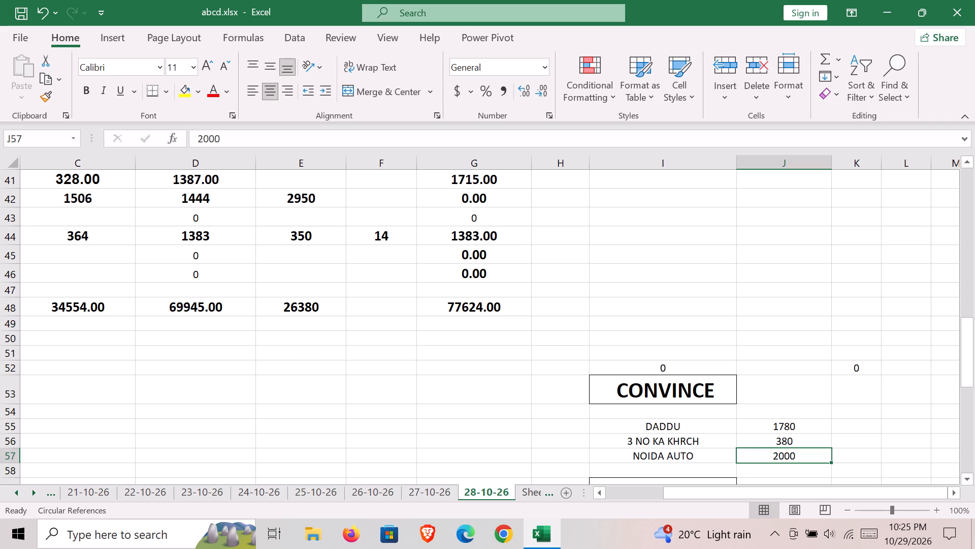
click(17, 36)
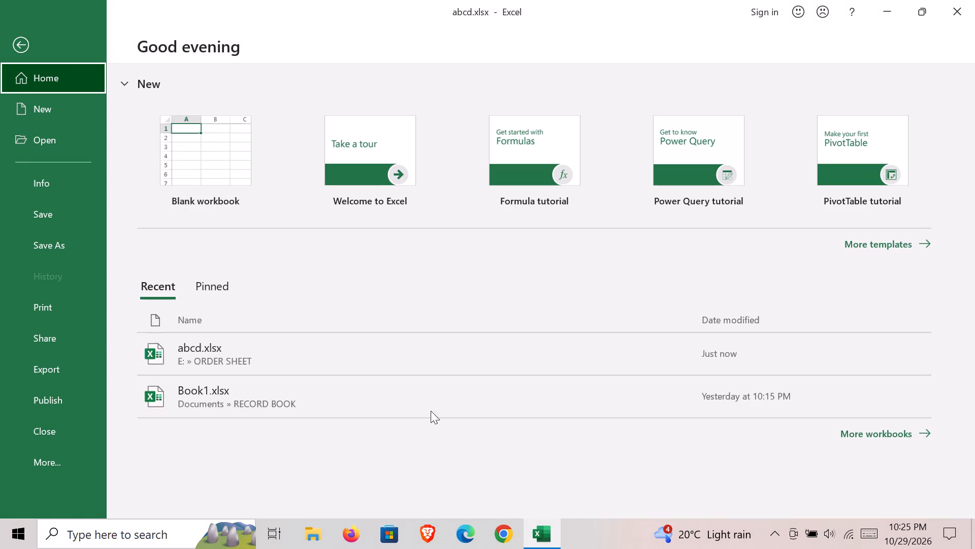
click(371, 403)
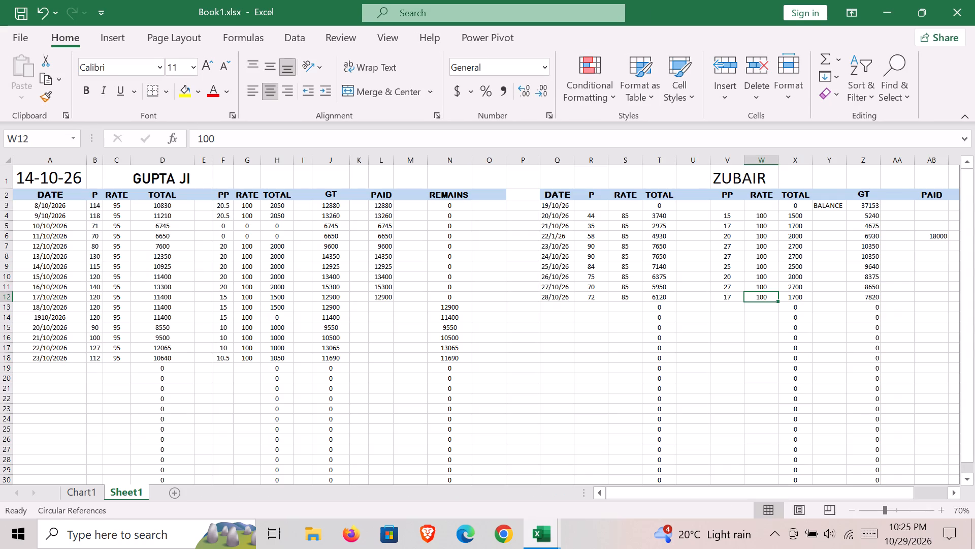
click(974, 3)
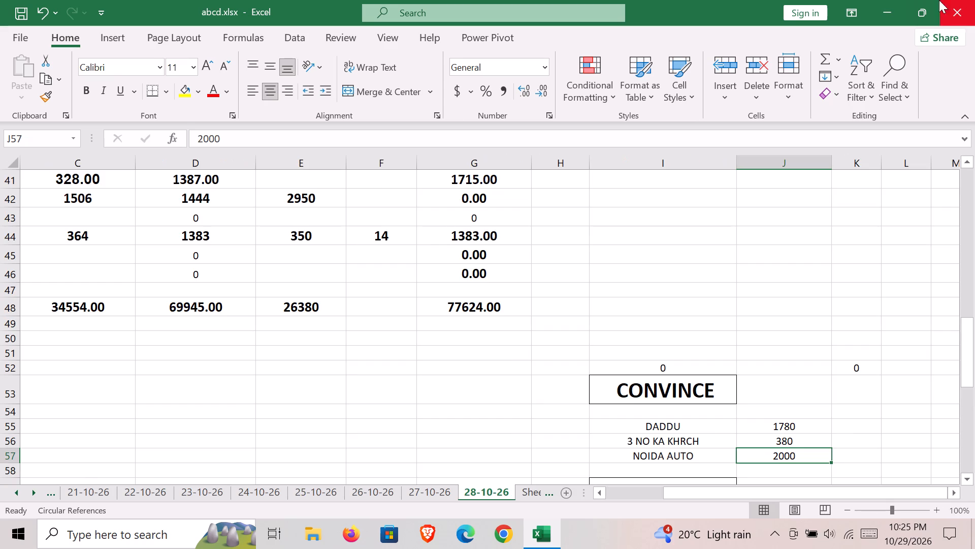
Minimize the abcd.xlsx window to show the desktop.
click(883, 2)
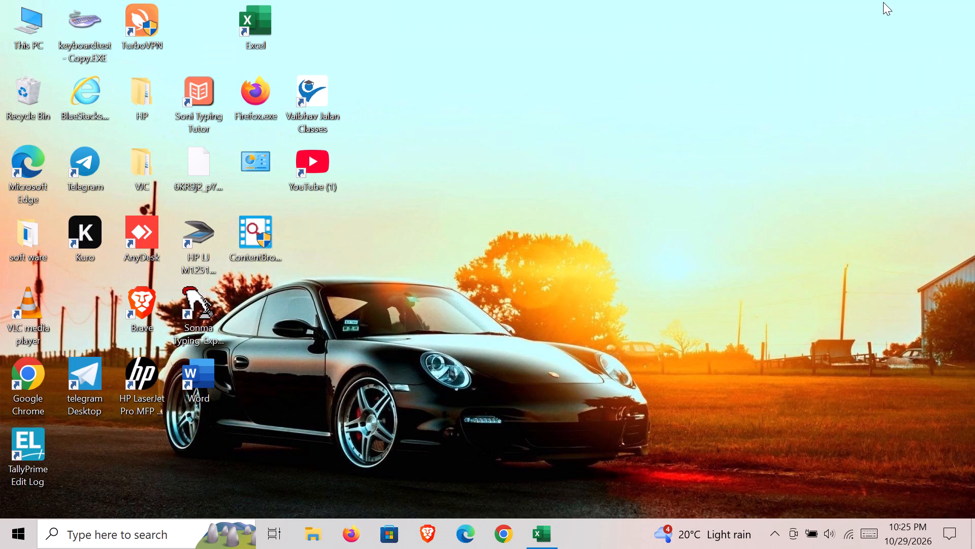